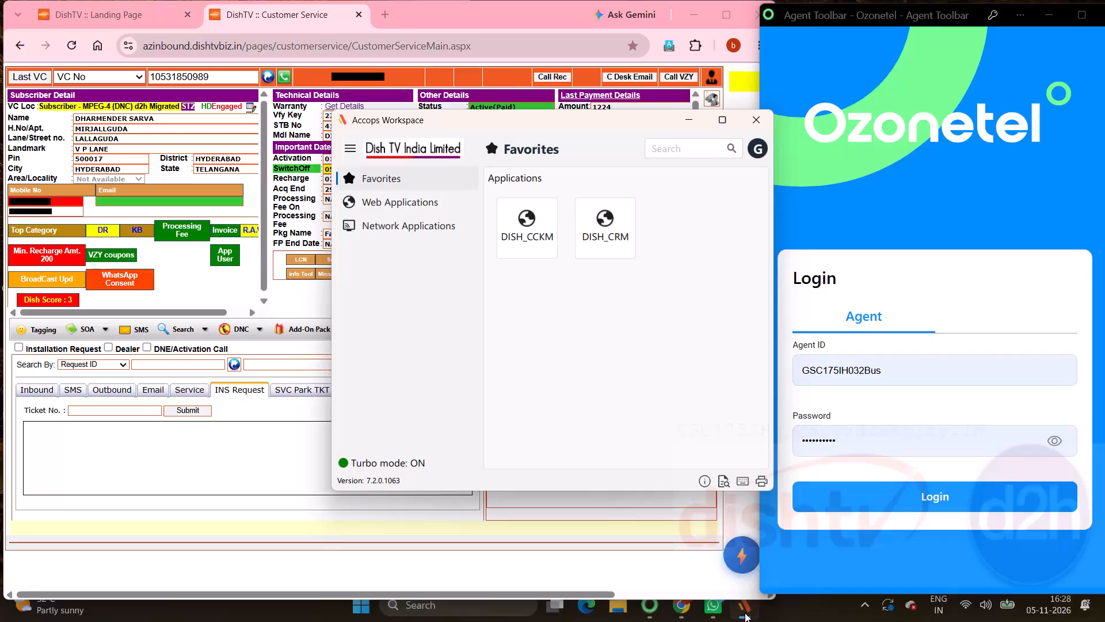
Log in to the Ozonetel Agent Toolbar as an agent with the already entered credentials.
{"action": "left_click", "coordinate": [964, 493]}
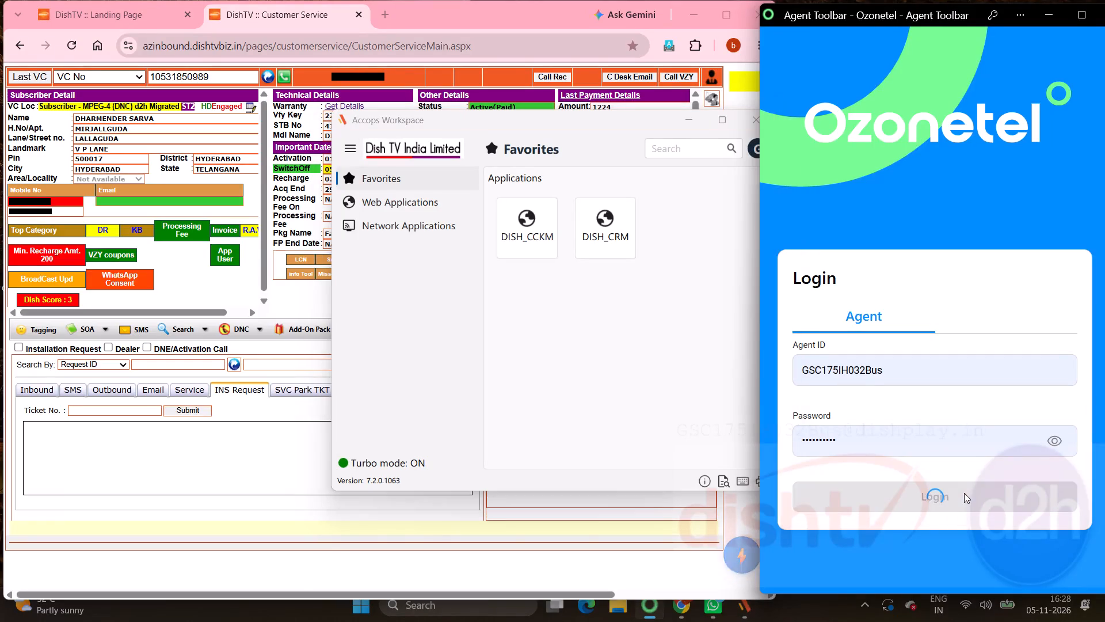
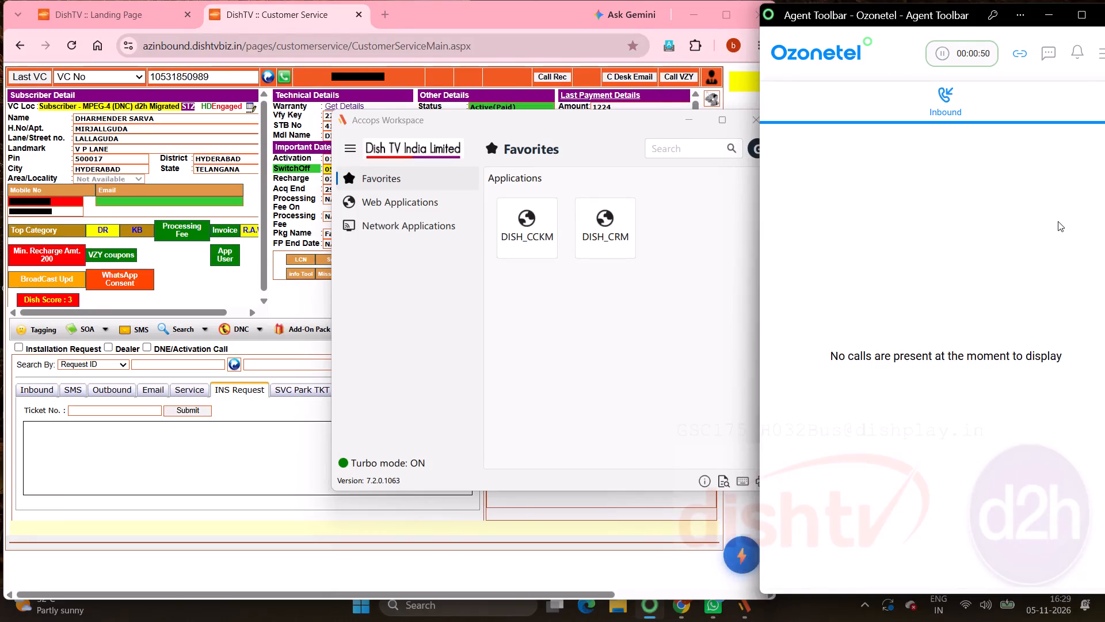
Load the agent's latest Performance data in the Agent Toolbar, review the interaction and login details, and close the view.
{"action": "left_click", "coordinate": [1104, 55]}
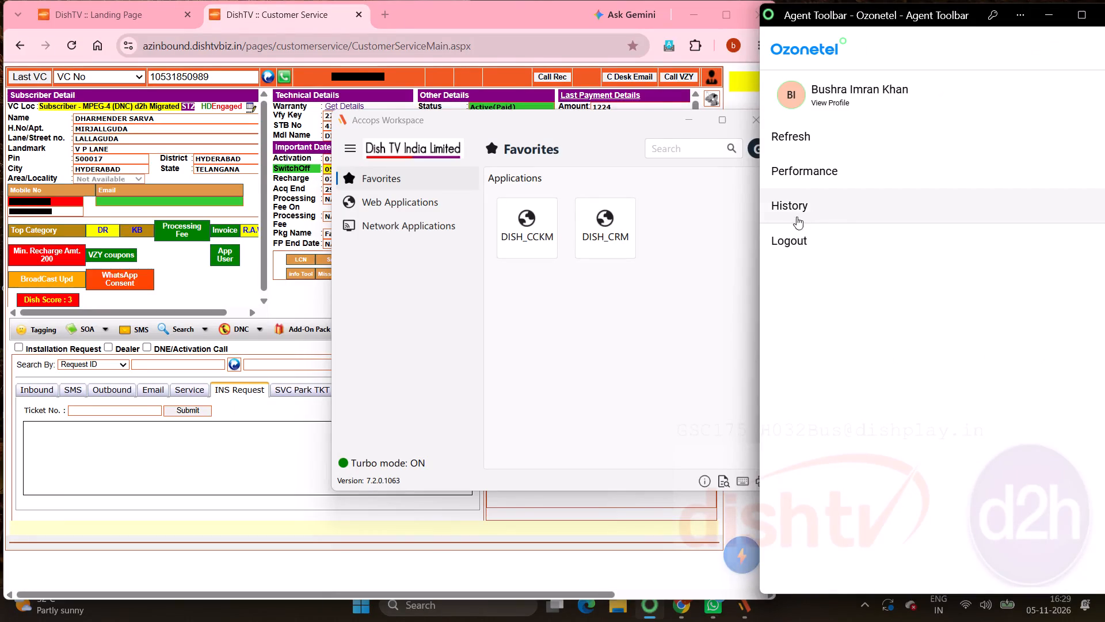
{"action": "left_click", "coordinate": [812, 167]}
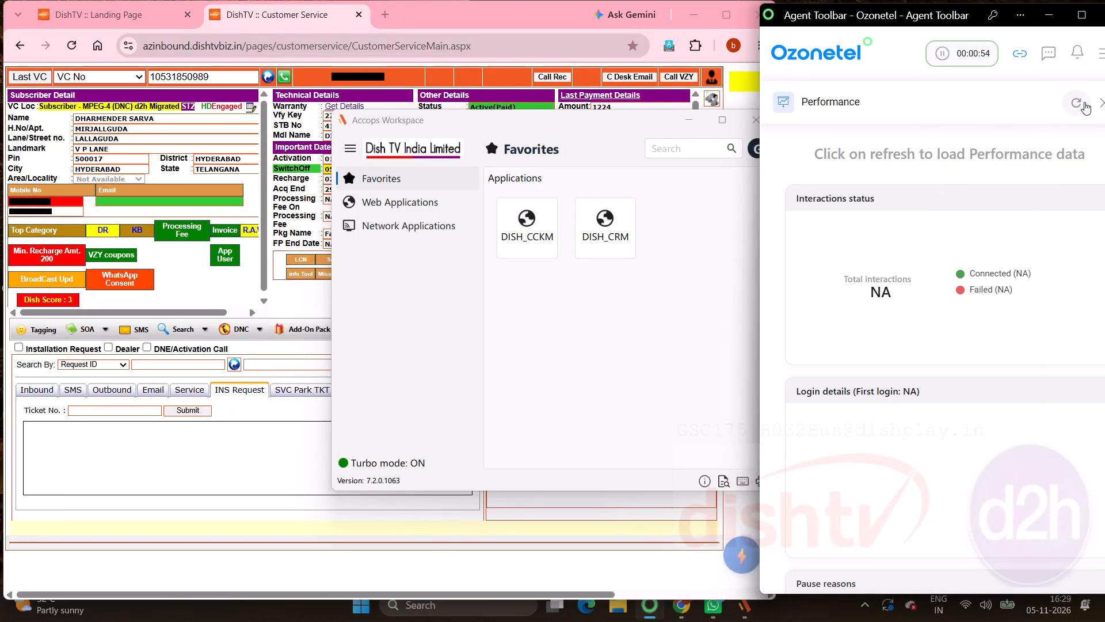
{"action": "left_click", "coordinate": [1084, 102]}
{"action": "scroll", "coordinate": [944, 424], "scroll_direction": "down", "scroll_amount": 2}
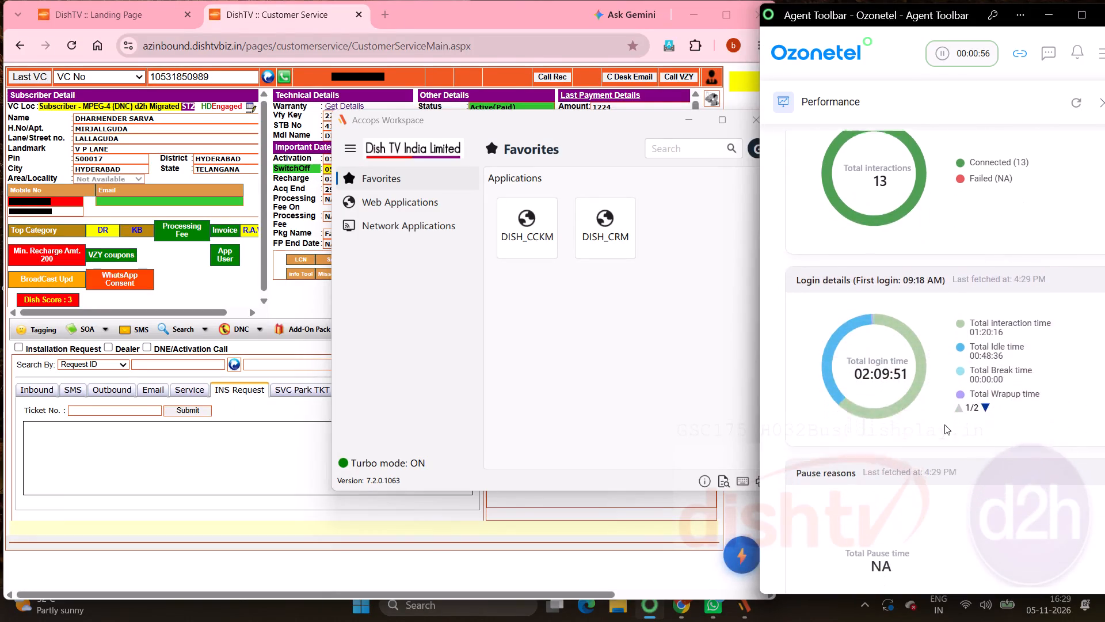
{"action": "scroll", "coordinate": [944, 424], "scroll_direction": "up", "scroll_amount": 5}
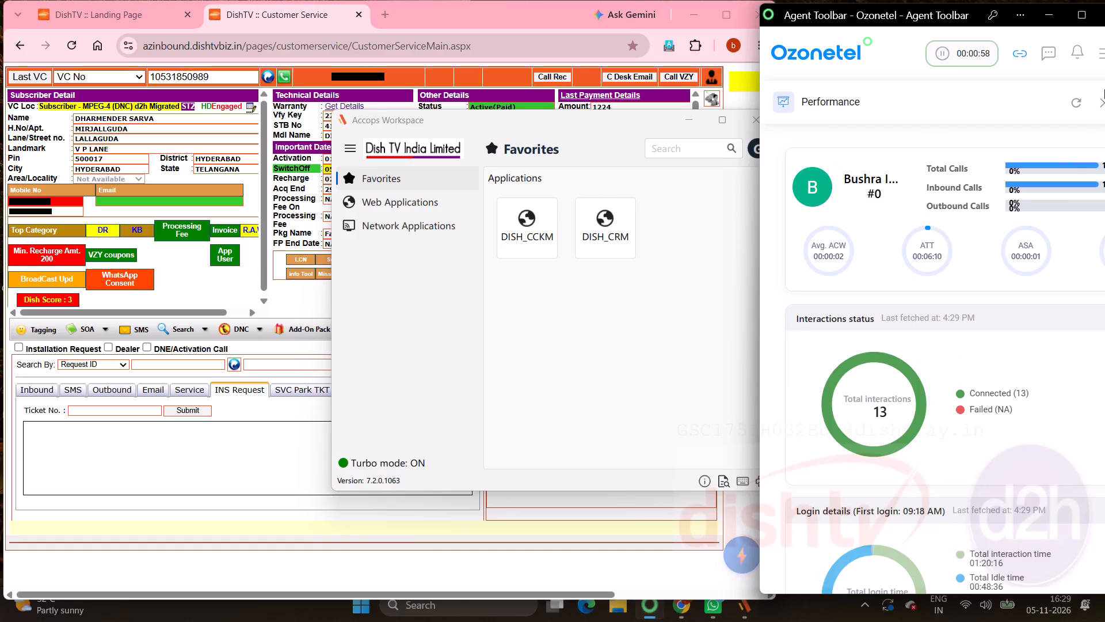
{"action": "left_click", "coordinate": [1104, 98]}
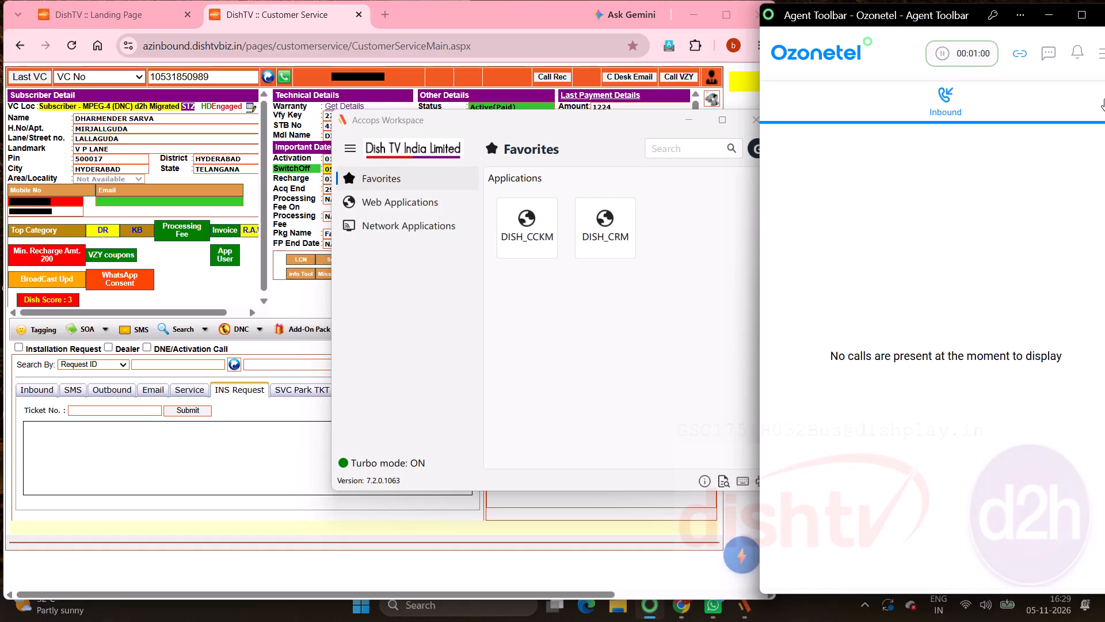
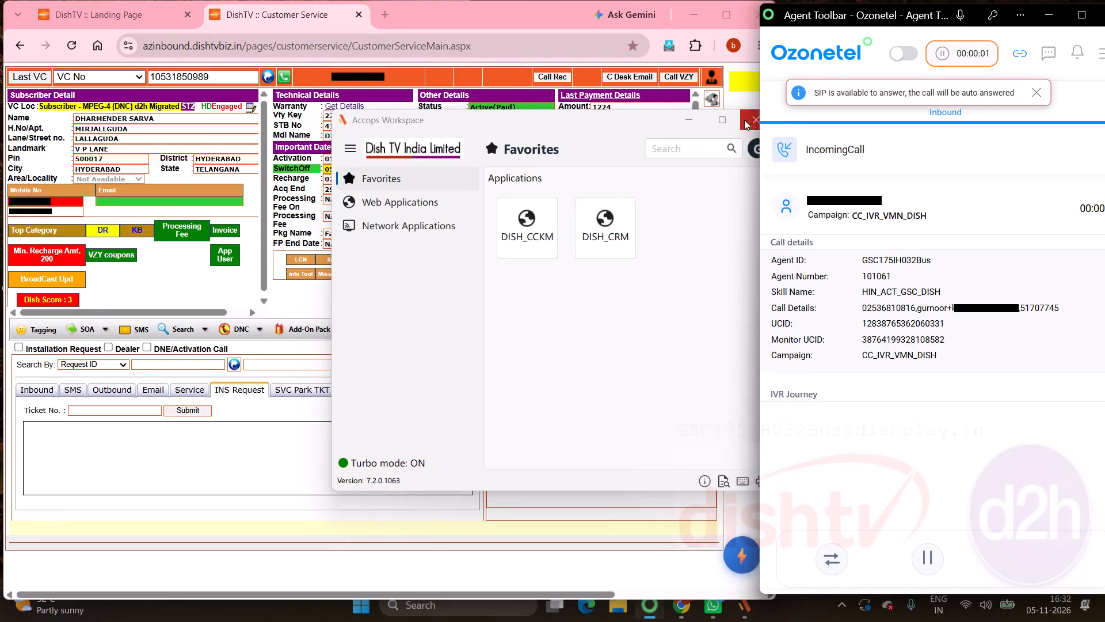
Clear the Accops Workspace window away, load the incoming caller's subscriber record in the CRM, and dismiss the Mobile Updation form.
{"action": "left_click", "coordinate": [688, 119]}
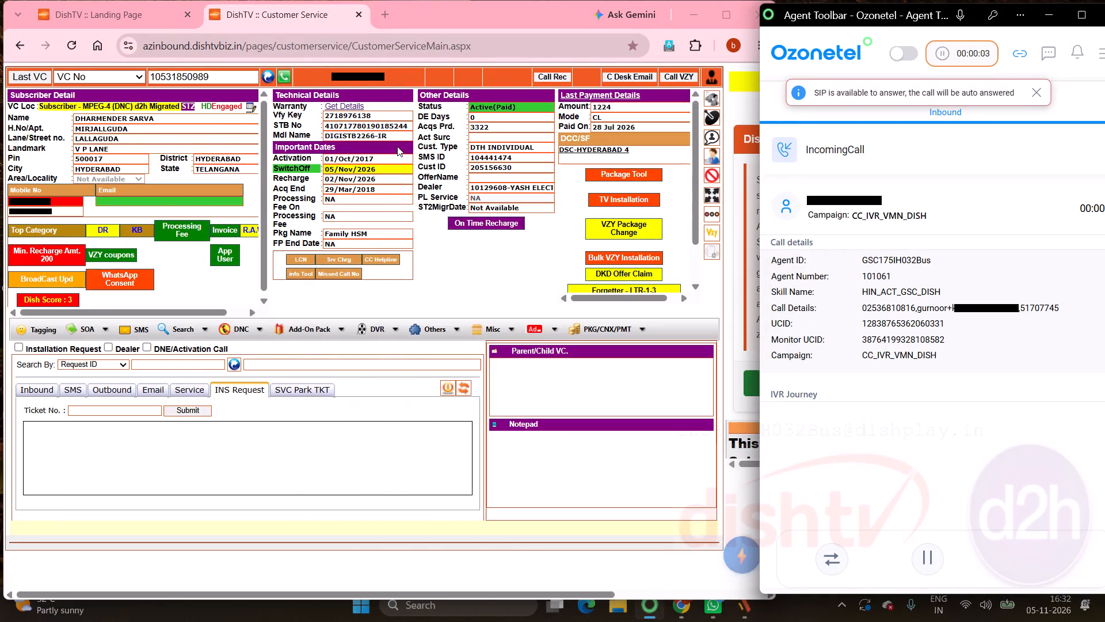
{"action": "left_click", "coordinate": [284, 73]}
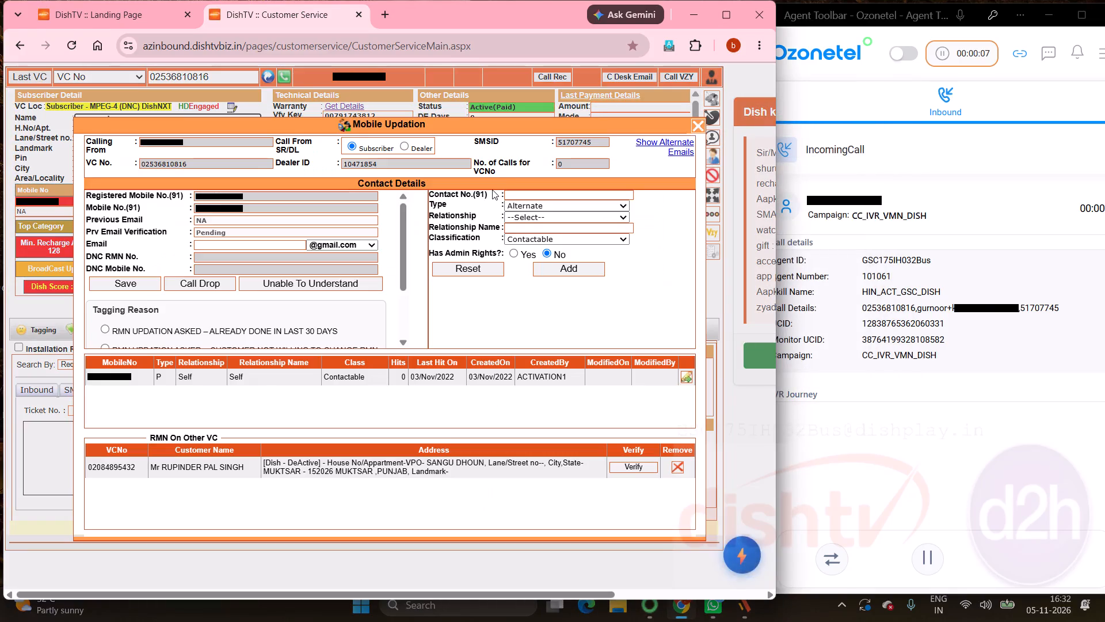
{"action": "left_click", "coordinate": [699, 125]}
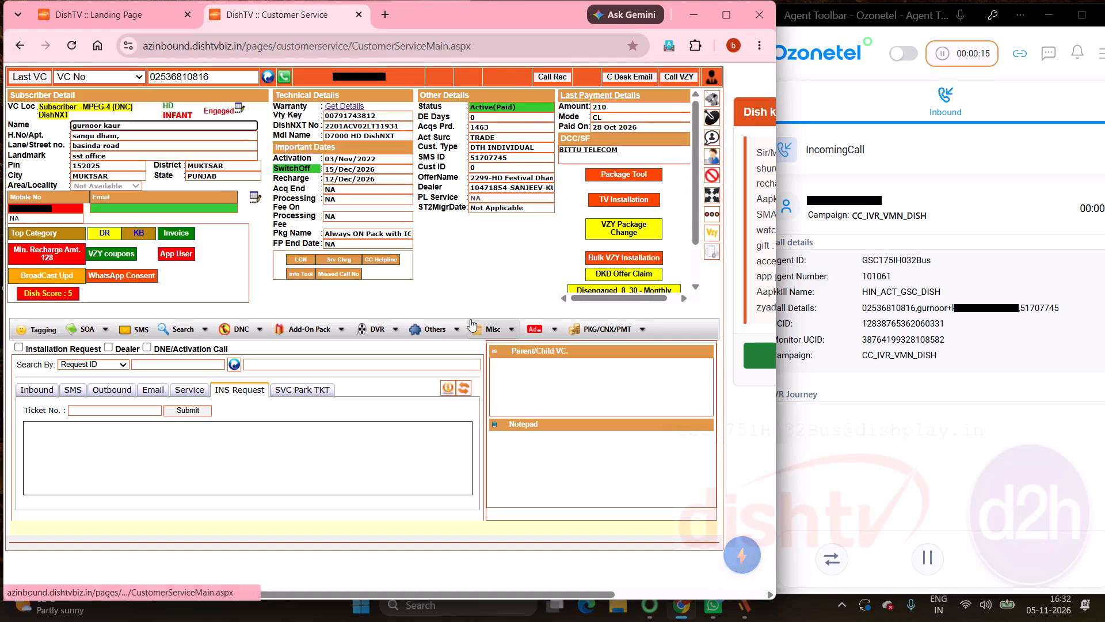
Open the subscriber's old-format SOA, review the detailed transactions, and close the statement.
{"action": "left_click", "coordinate": [87, 331]}
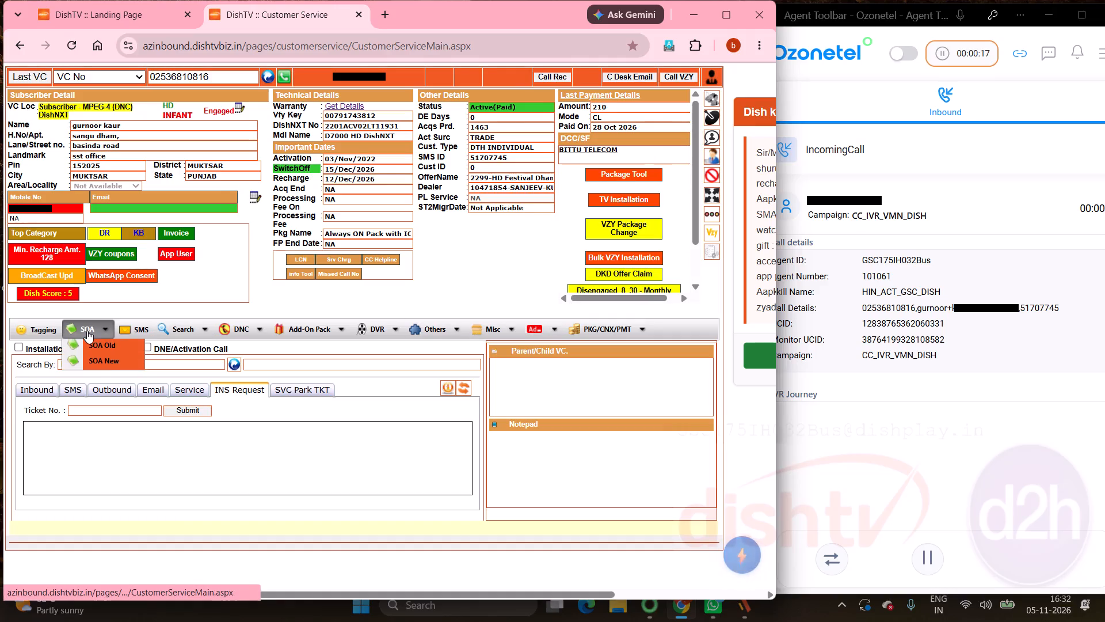
{"action": "left_click", "coordinate": [98, 347]}
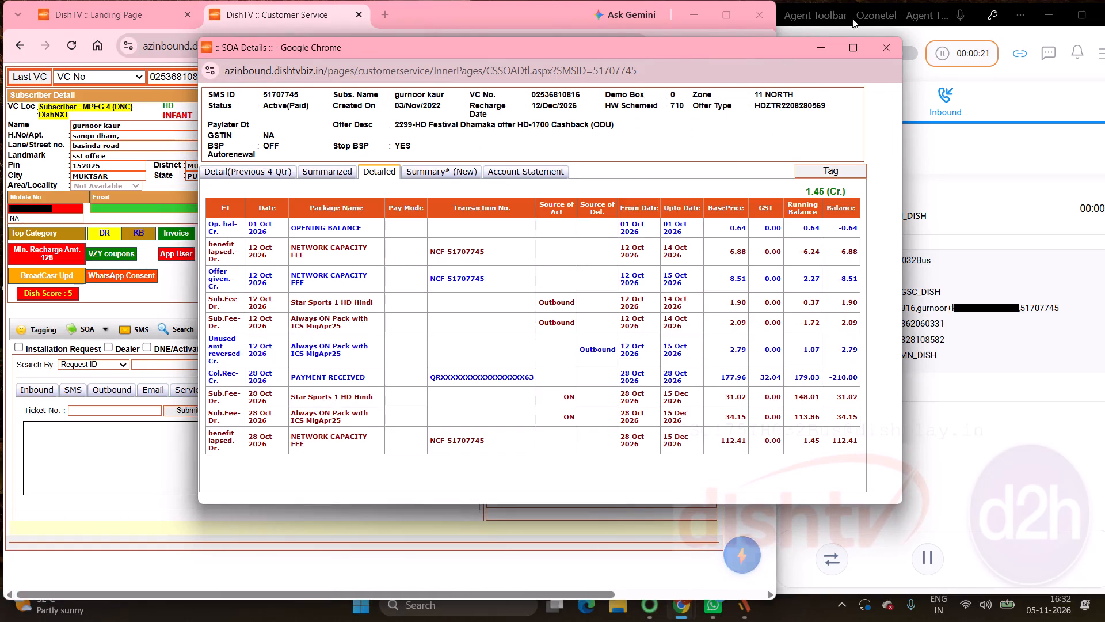
{"action": "left_click", "coordinate": [887, 48]}
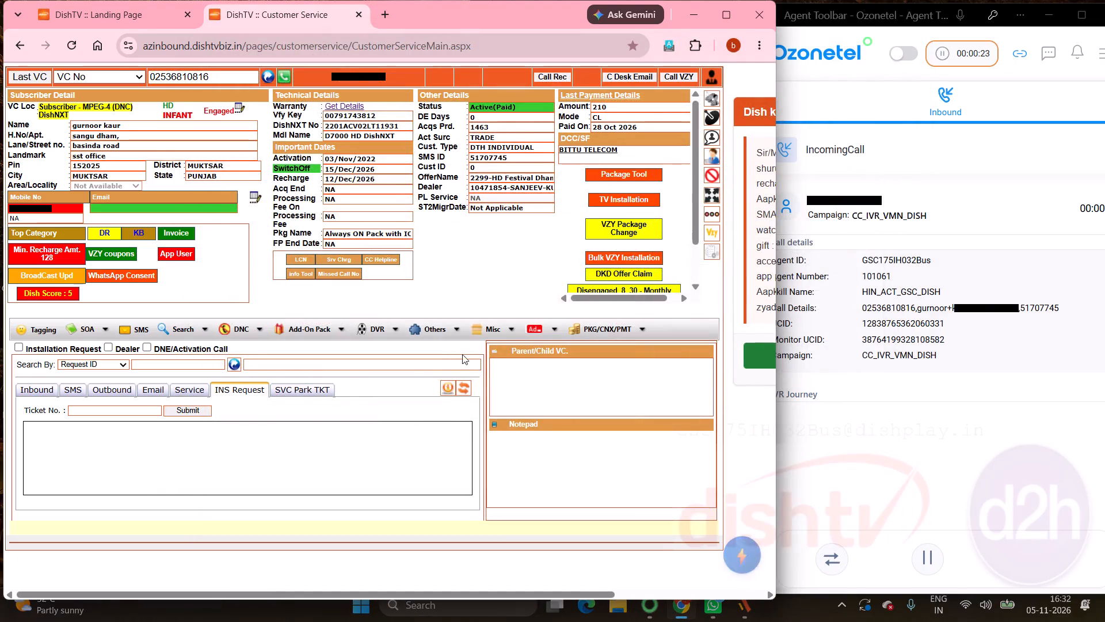
View the subscriber's past complaint and call history in More Details, and close it.
{"action": "left_click", "coordinate": [447, 389]}
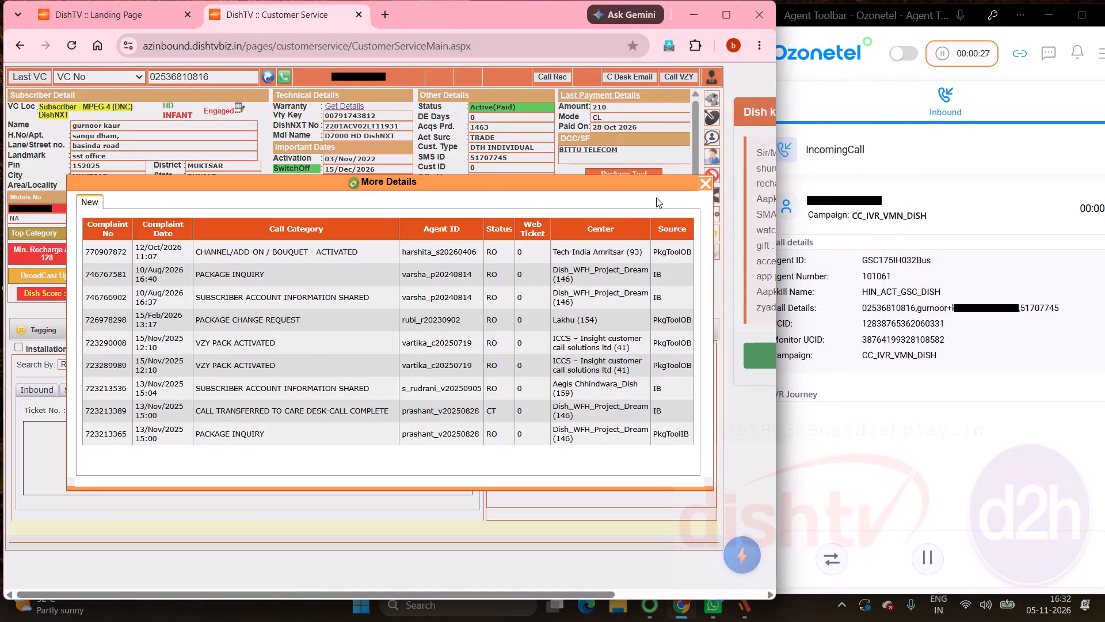
{"action": "left_click", "coordinate": [705, 185]}
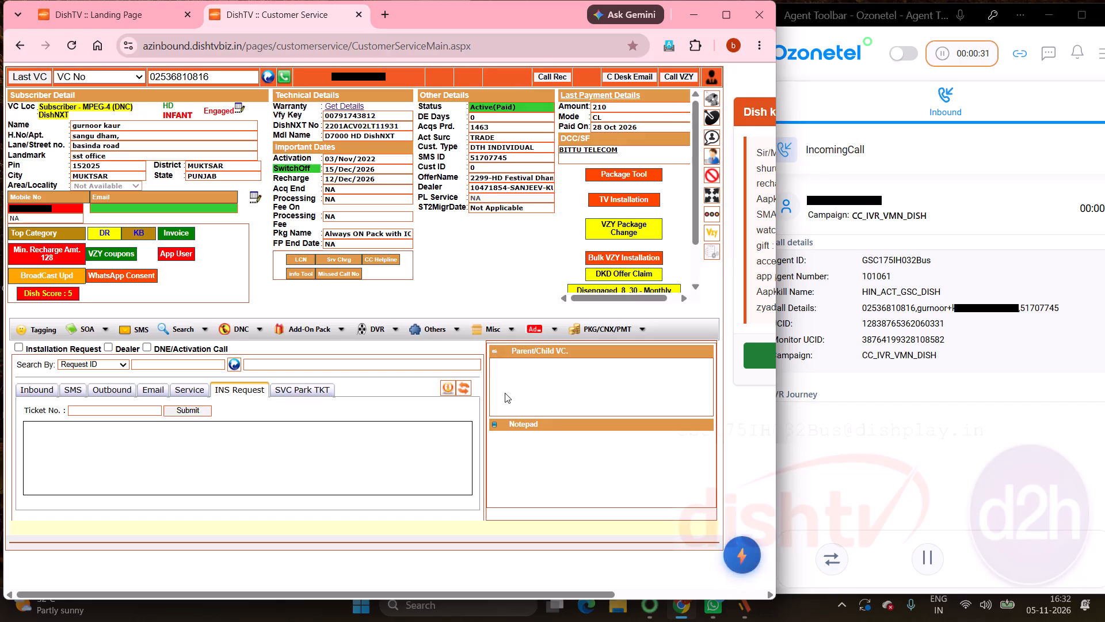
Expand the CRM Notepad and place the cursor at the end of the existing notes for a new entry.
{"action": "left_click", "coordinate": [519, 428]}
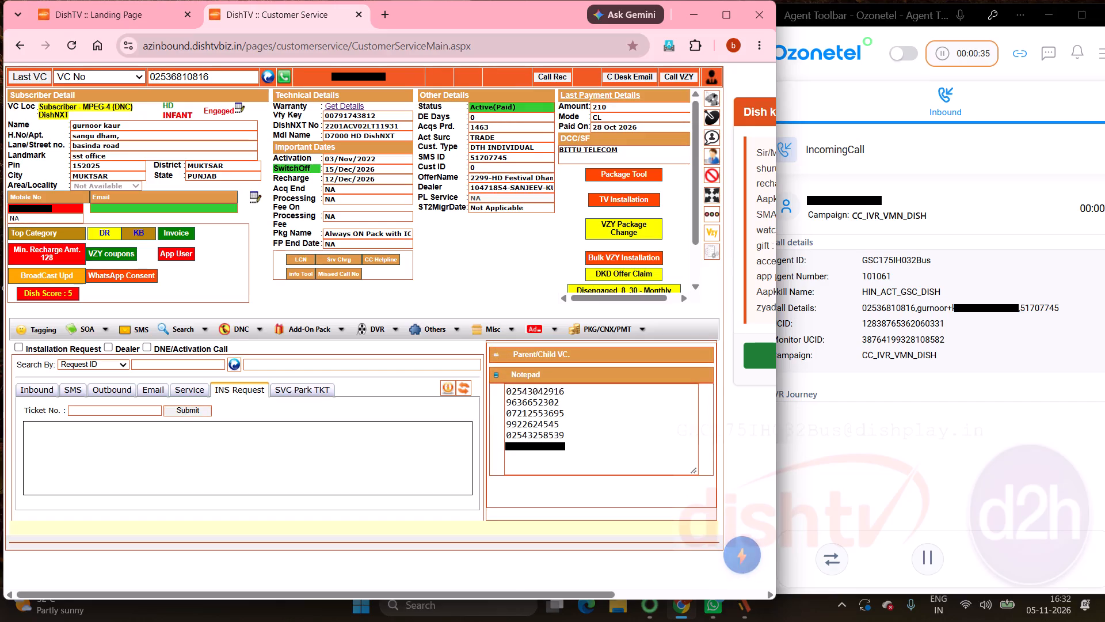
{"action": "left_click", "coordinate": [580, 450]}
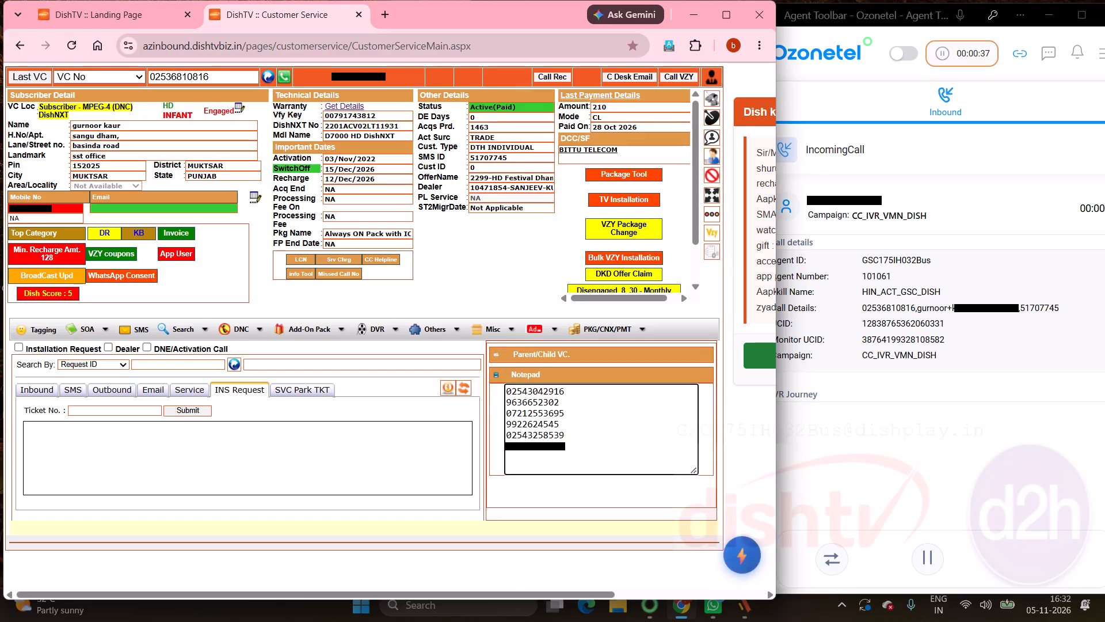
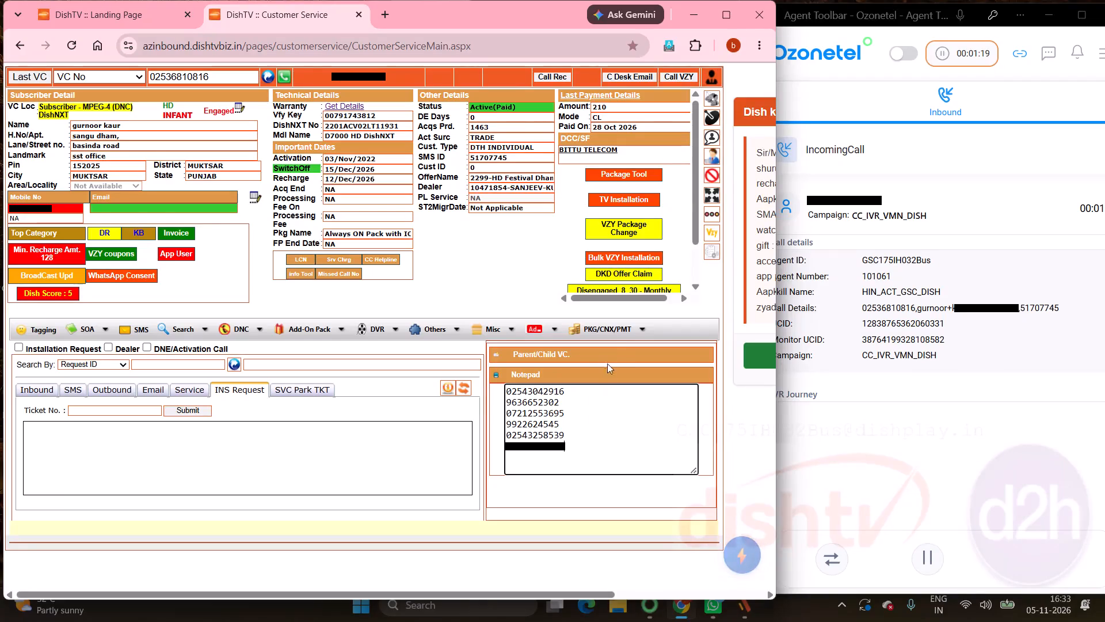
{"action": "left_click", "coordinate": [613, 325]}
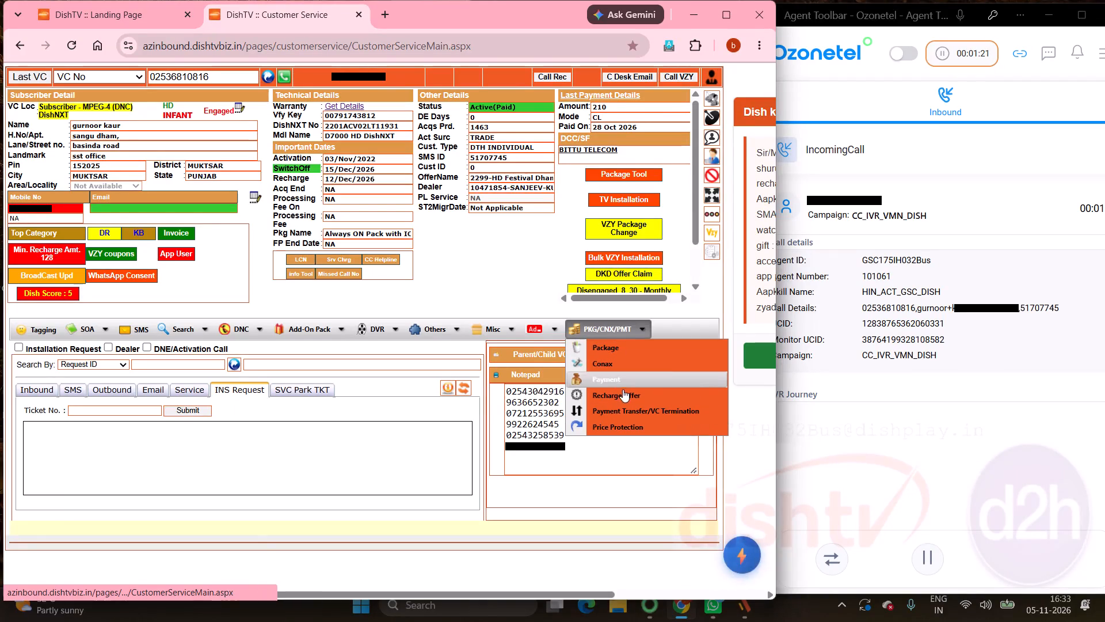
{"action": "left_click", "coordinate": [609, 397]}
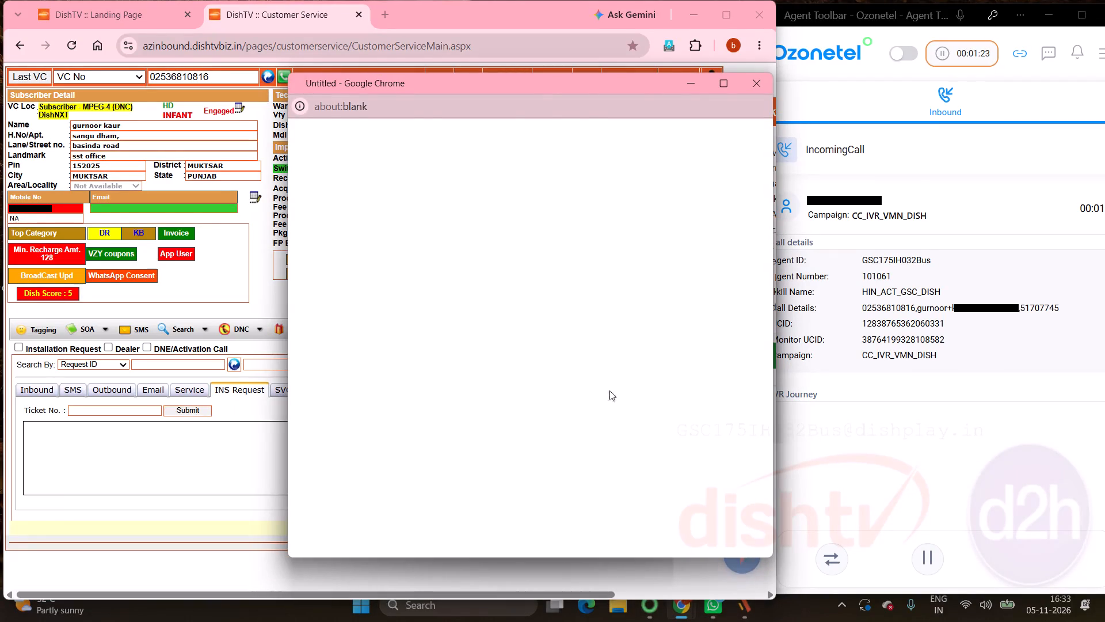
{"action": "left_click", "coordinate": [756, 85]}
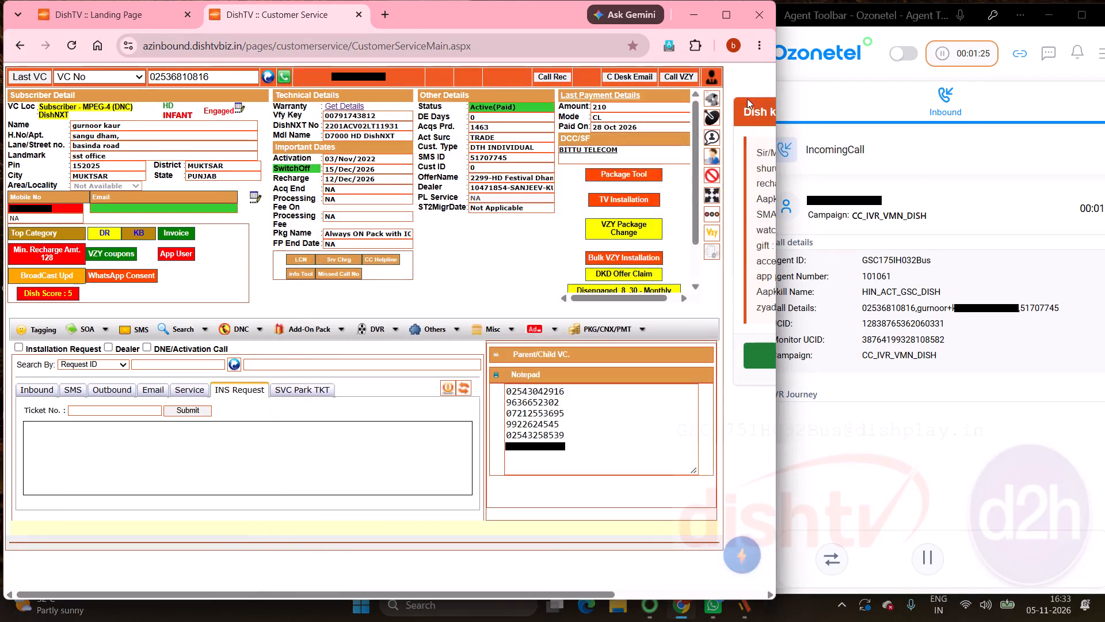
Open the subscriber's Payment records, review the recharge receipt details, and close them.
{"action": "left_click", "coordinate": [599, 332]}
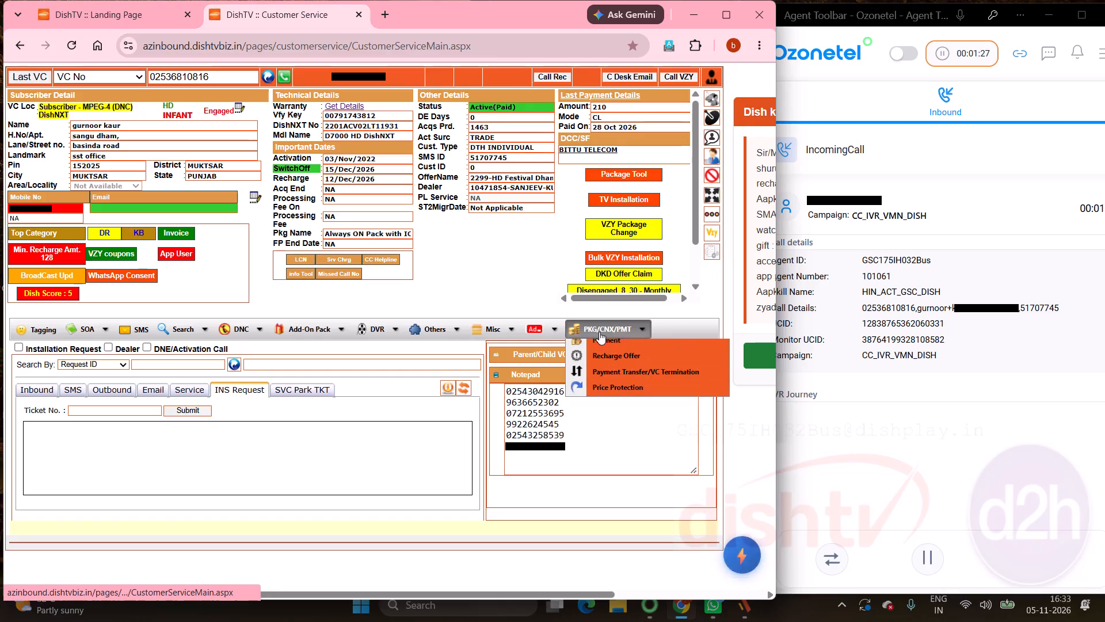
{"action": "left_click", "coordinate": [609, 374]}
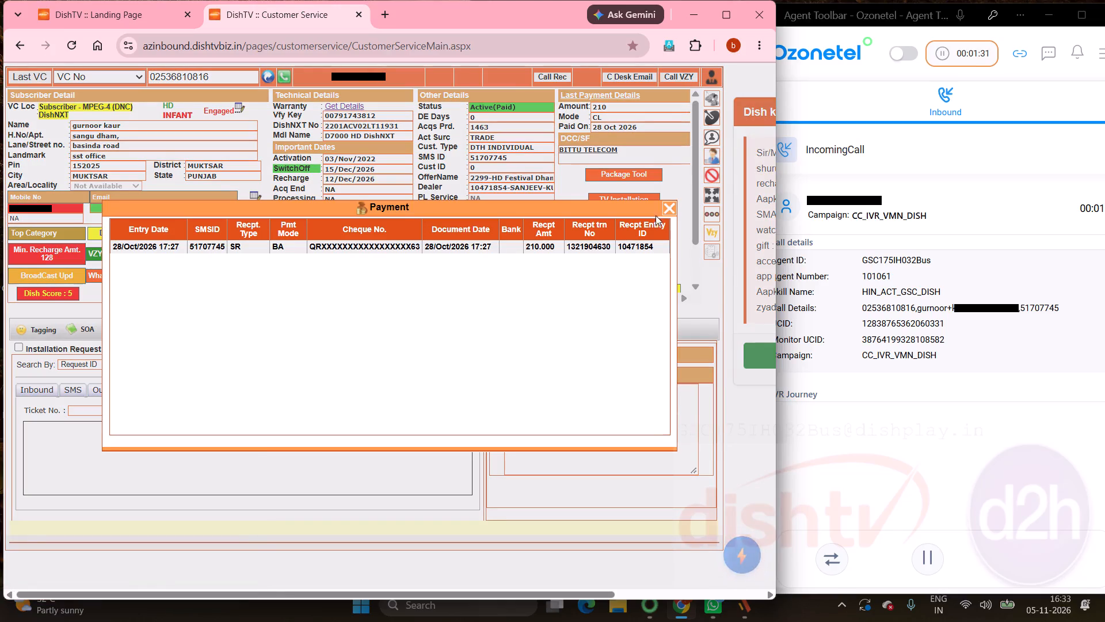
{"action": "left_click", "coordinate": [670, 211]}
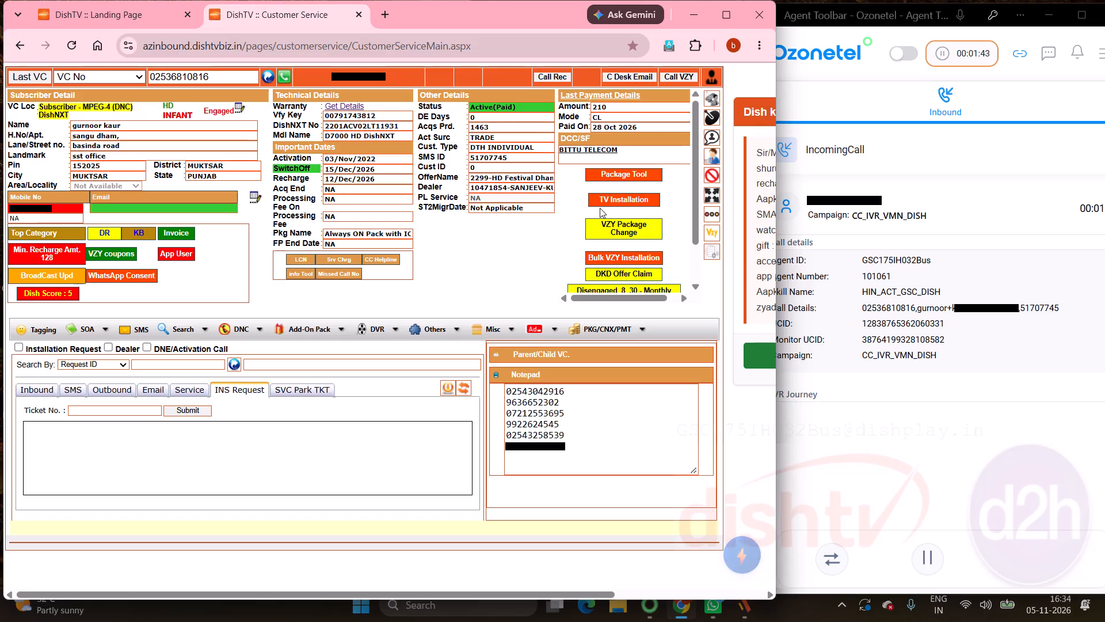
Reopen the subscriber's old-format SOA, check the detailed transactions, and close the statement.
{"action": "left_click", "coordinate": [329, 331]}
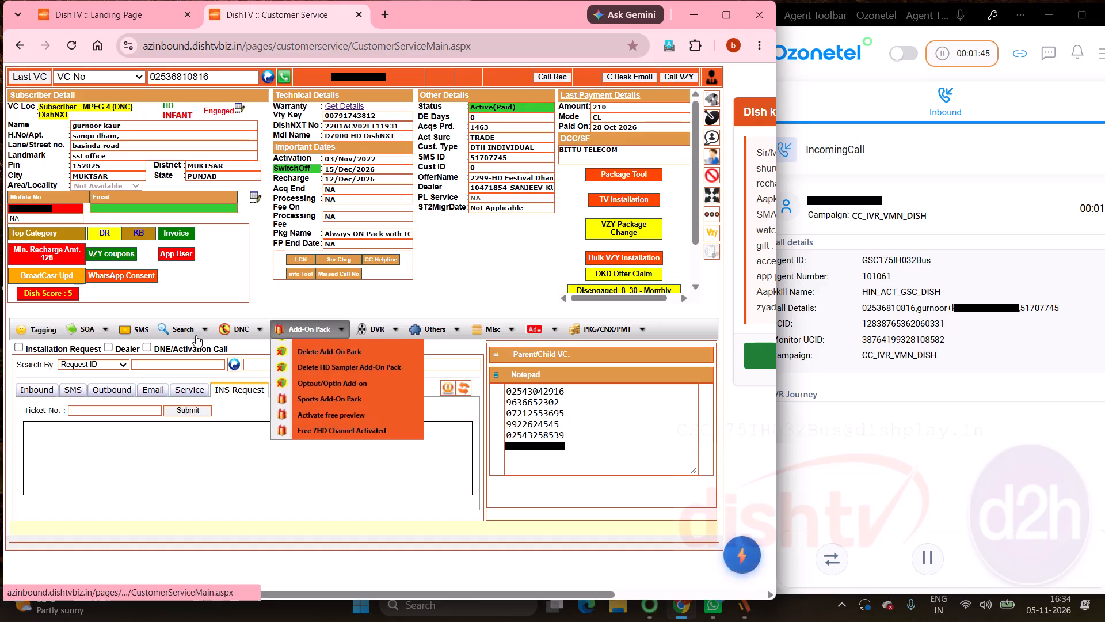
{"action": "left_click", "coordinate": [81, 327]}
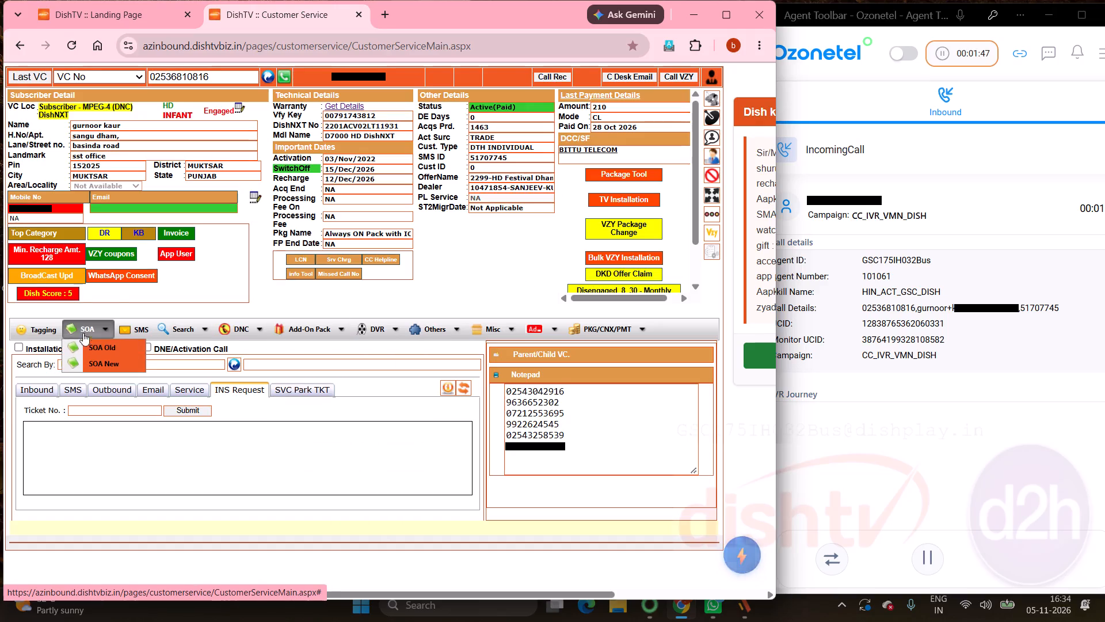
{"action": "left_click", "coordinate": [92, 347]}
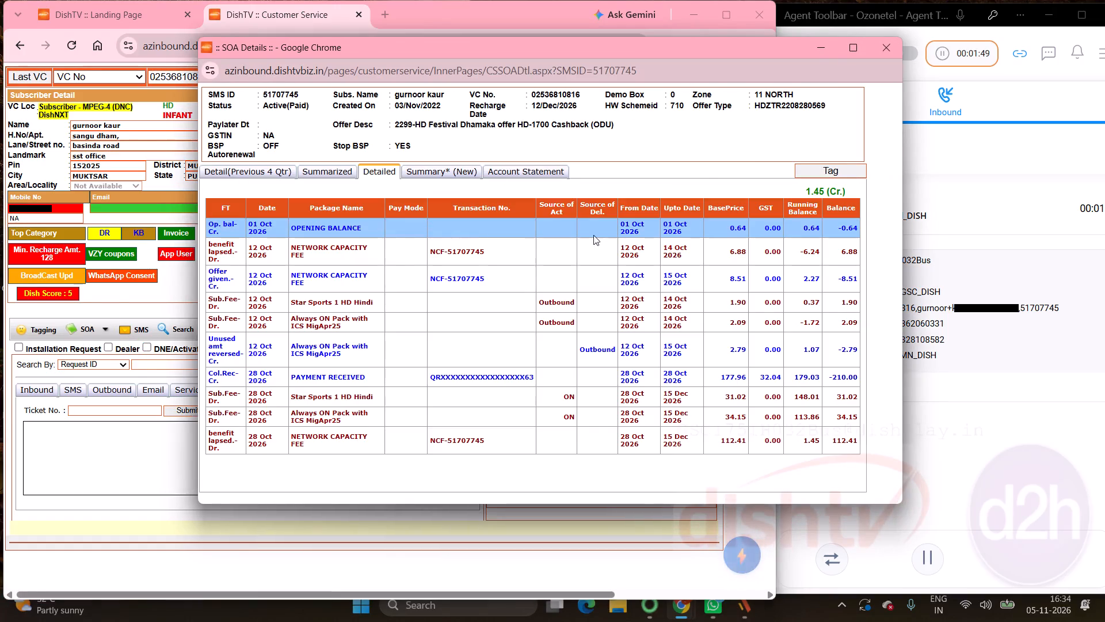
{"action": "left_click", "coordinate": [889, 47]}
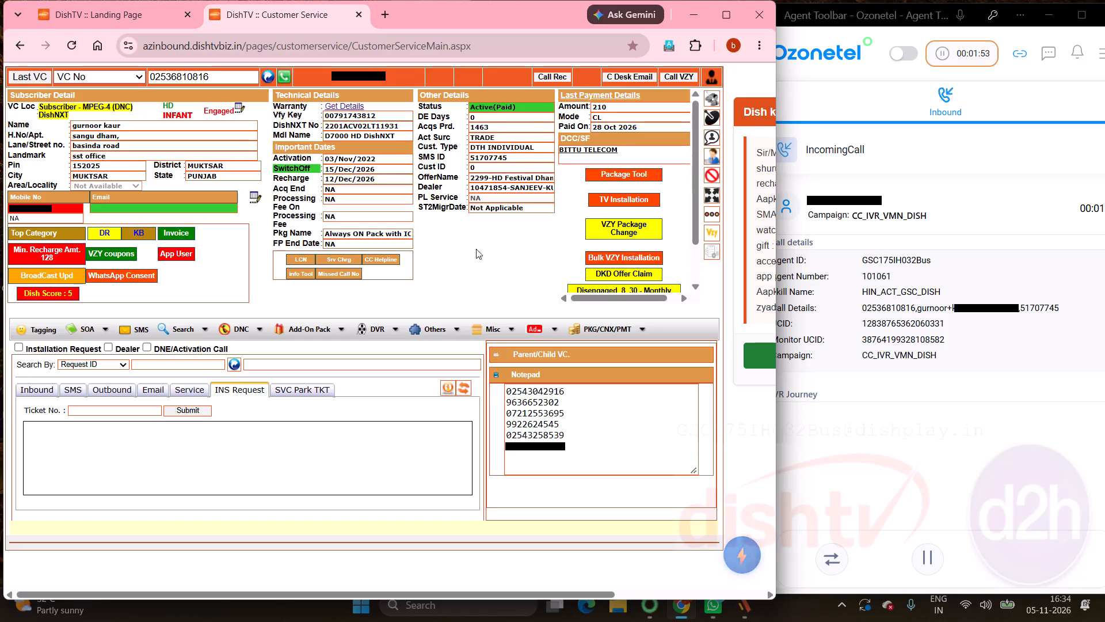
Reopen More Details to check the subscriber's complaint and call history, and close it.
{"action": "left_click", "coordinate": [441, 382]}
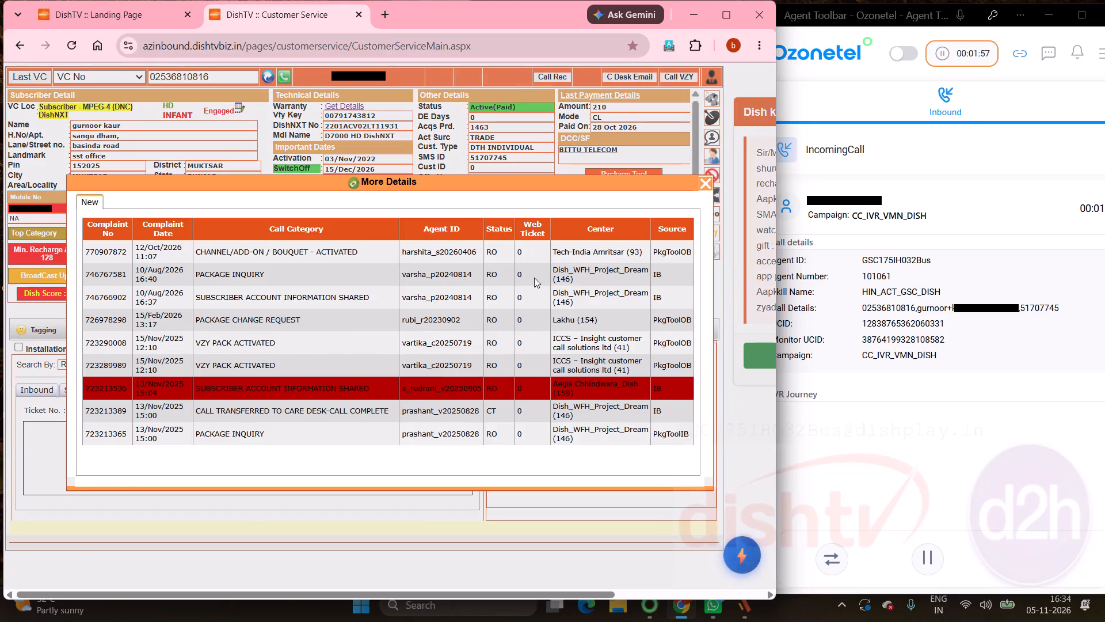
{"action": "left_click", "coordinate": [707, 183]}
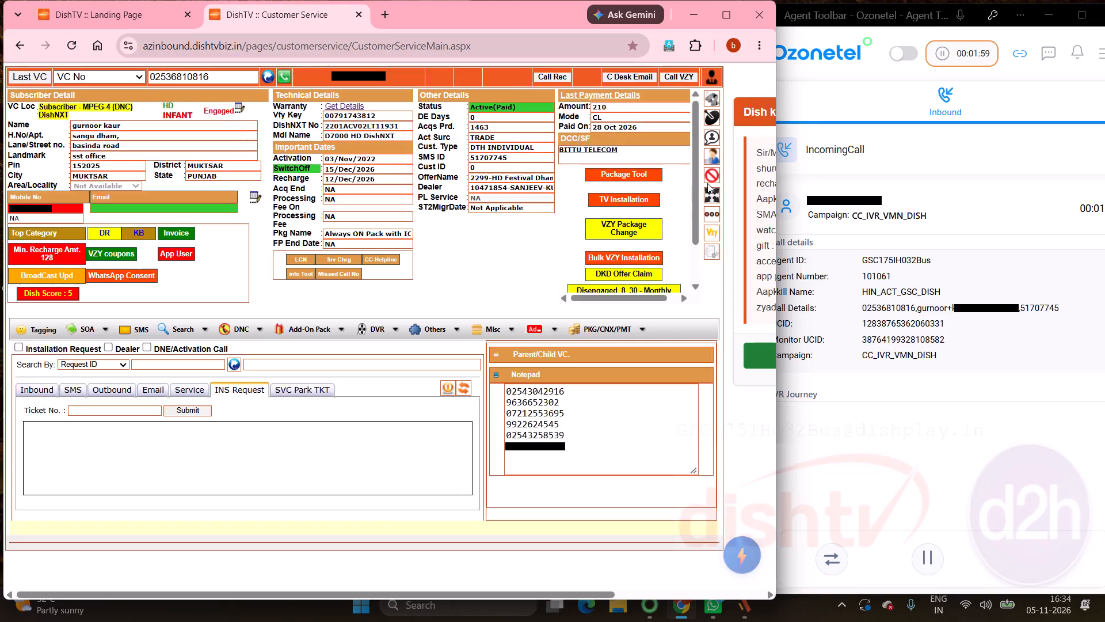
Start a new line below the last entry in the CRM Notepad.
{"action": "left_click", "coordinate": [577, 453]}
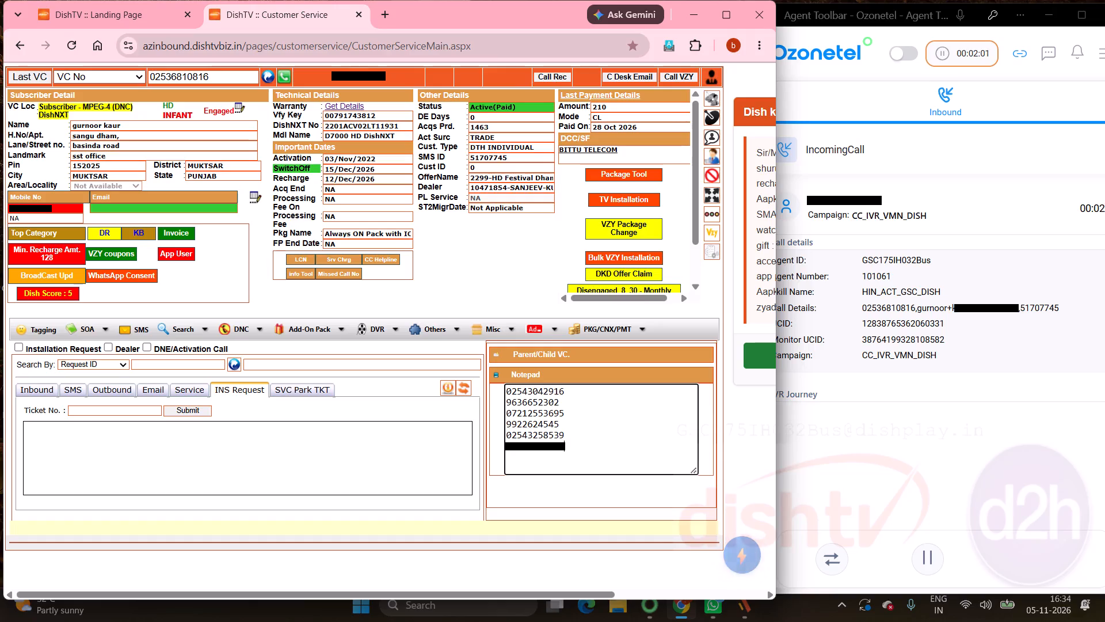
{"action": "key", "text": "Return"}
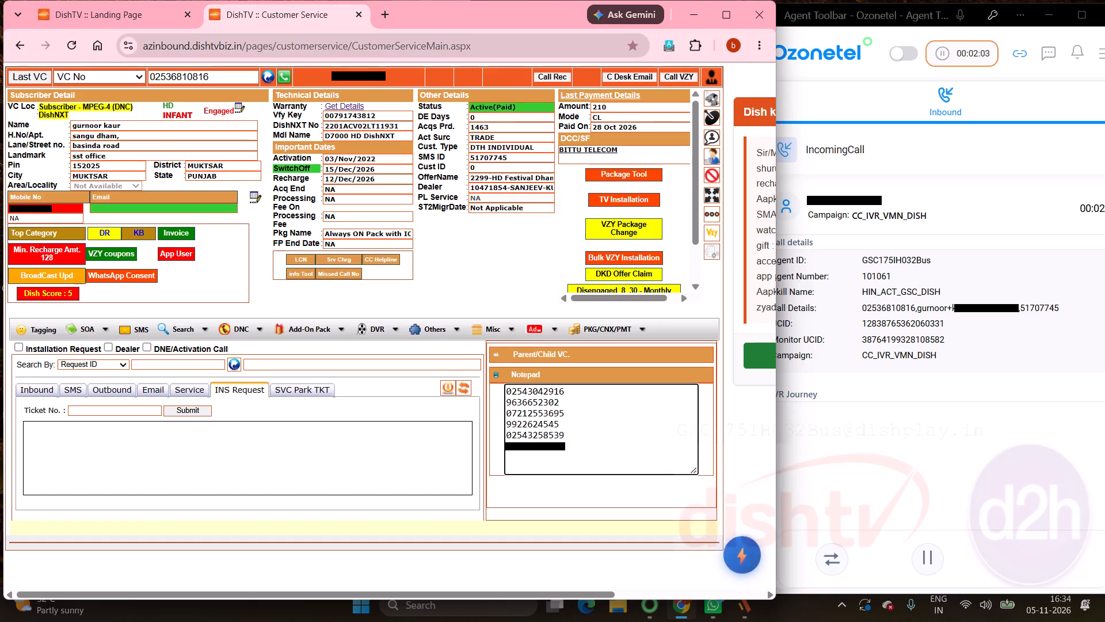
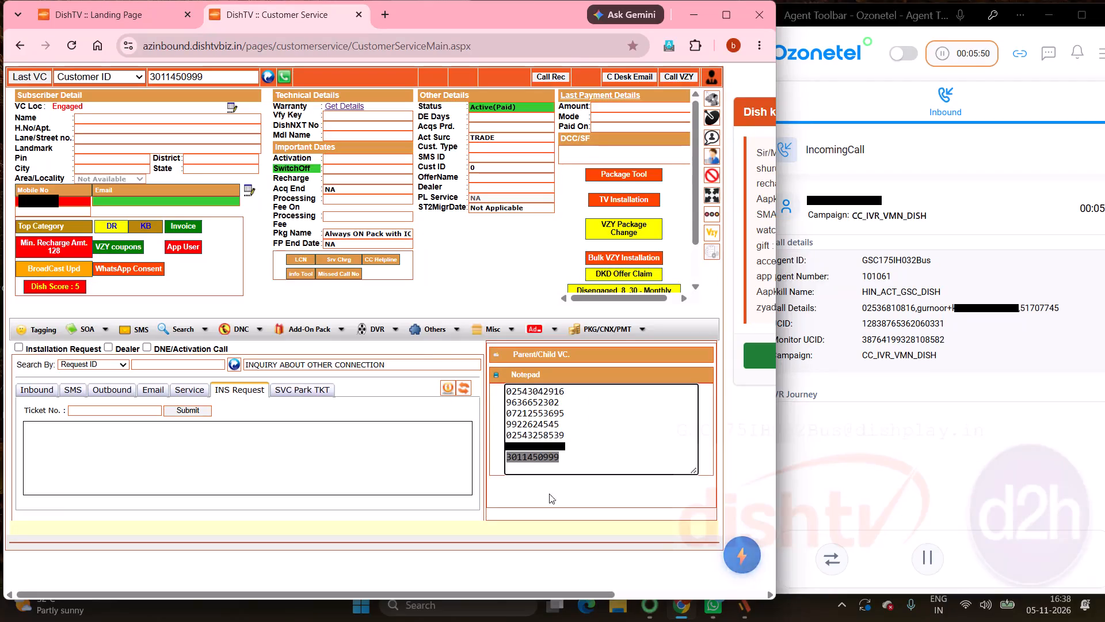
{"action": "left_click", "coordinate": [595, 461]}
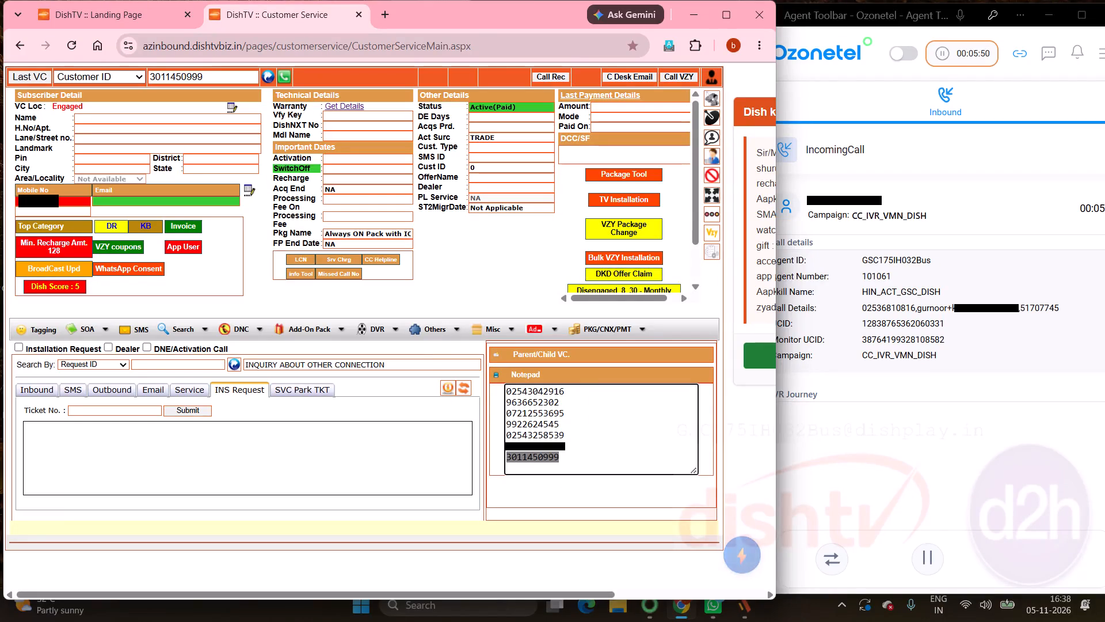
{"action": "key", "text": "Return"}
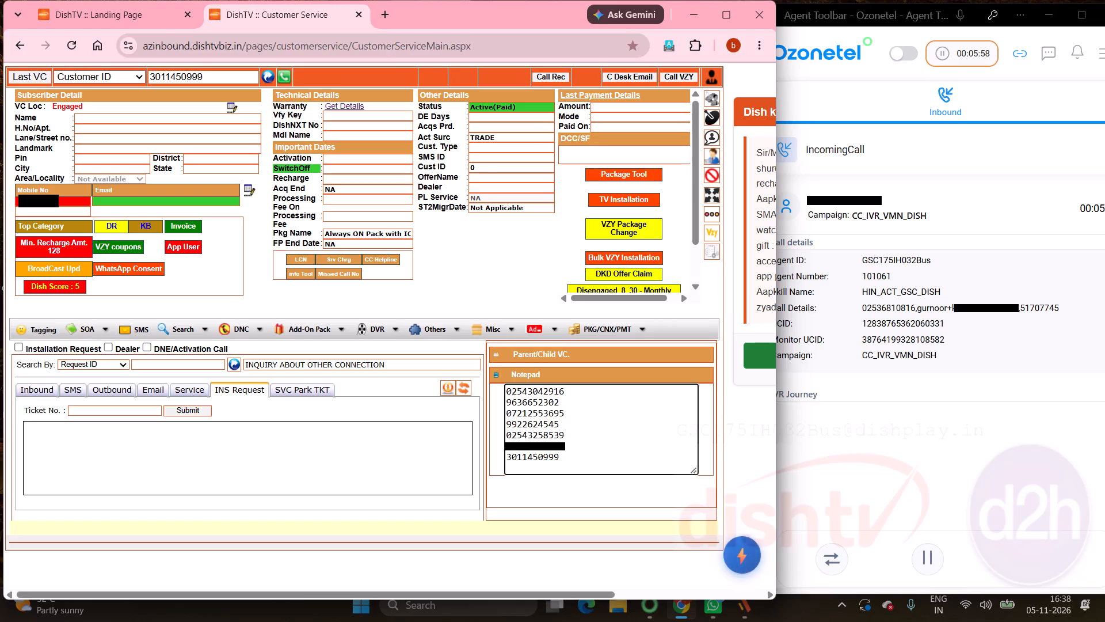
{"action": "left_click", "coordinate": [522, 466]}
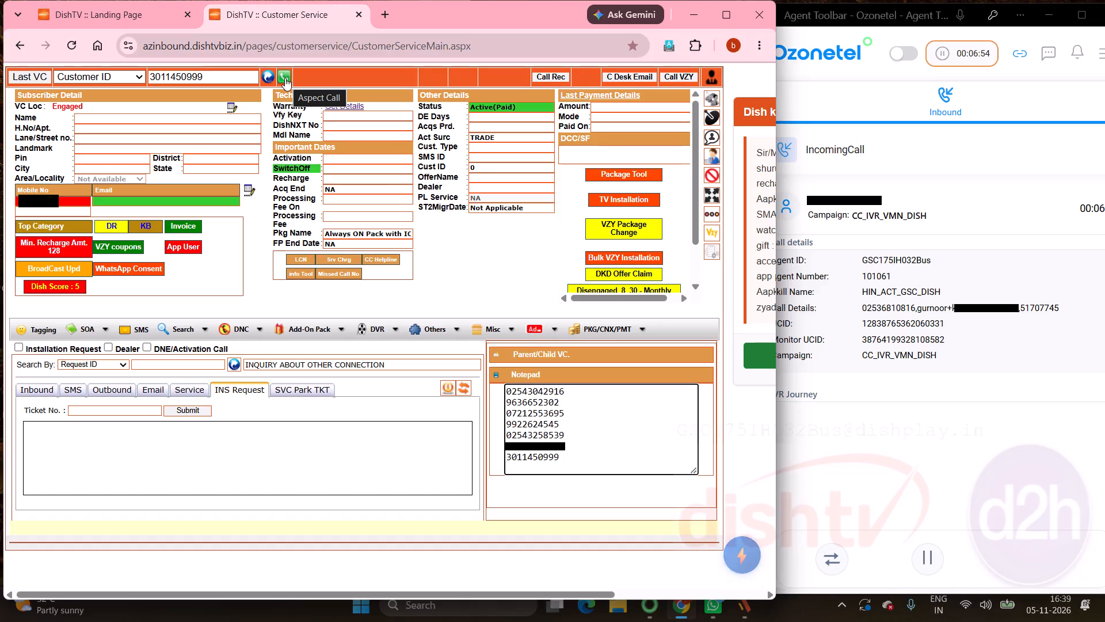
Reload the current caller's subscriber record from the active call, dismiss the repeat-call message, and close the contact details window.
{"action": "left_click", "coordinate": [285, 78]}
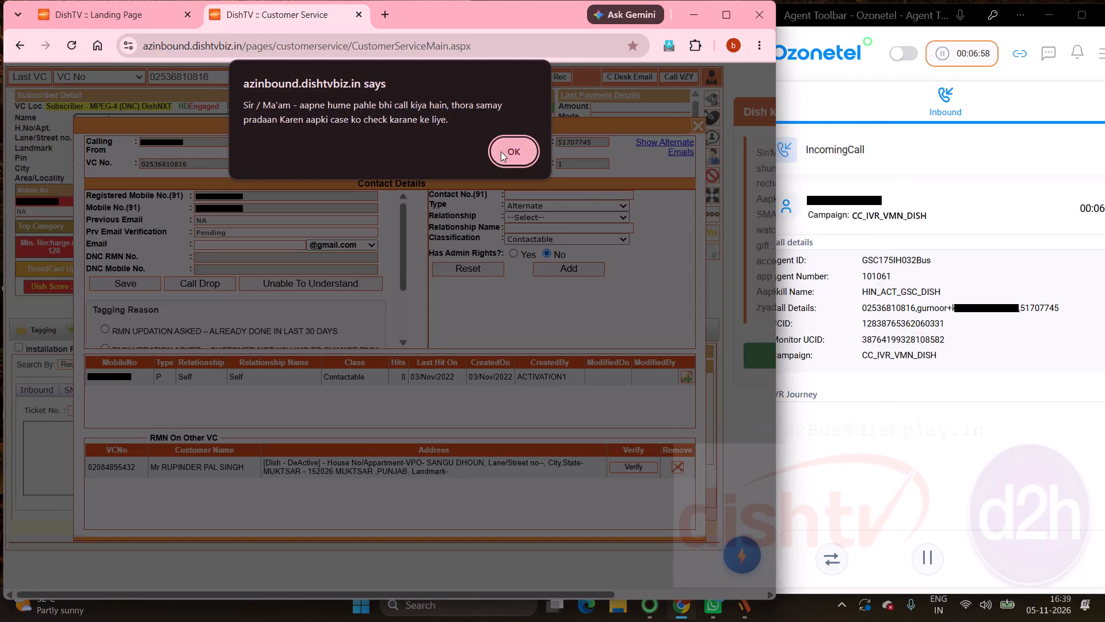
{"action": "left_click", "coordinate": [501, 151]}
{"action": "left_click", "coordinate": [695, 128]}
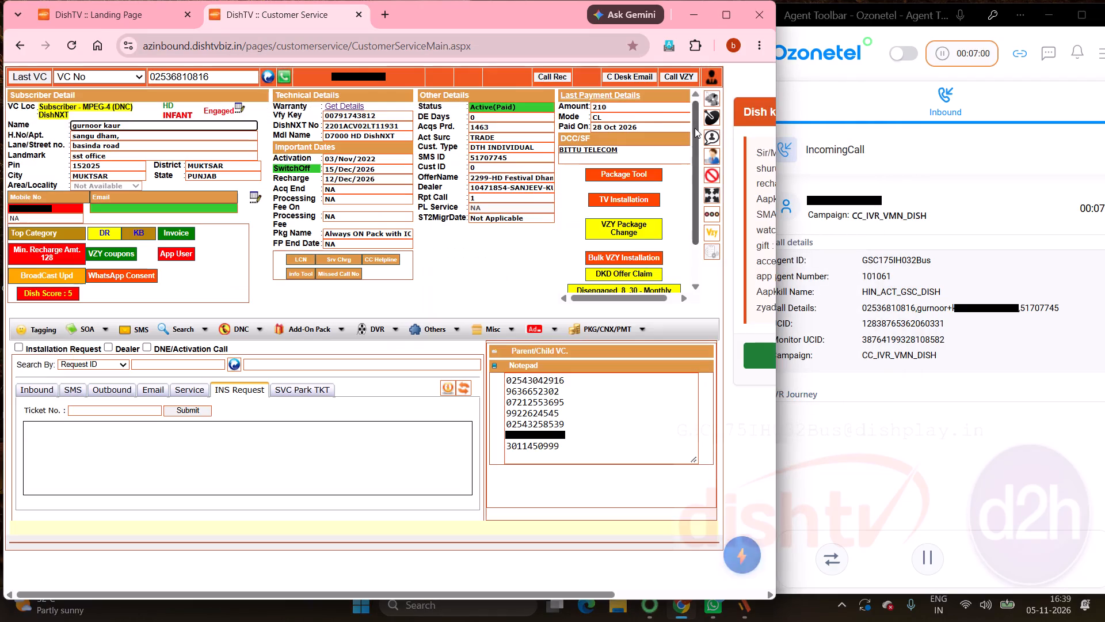
Add a new line reading "025" below the last number in the Notepad.
{"action": "left_click", "coordinate": [574, 446]}
{"action": "key", "text": "Return"}
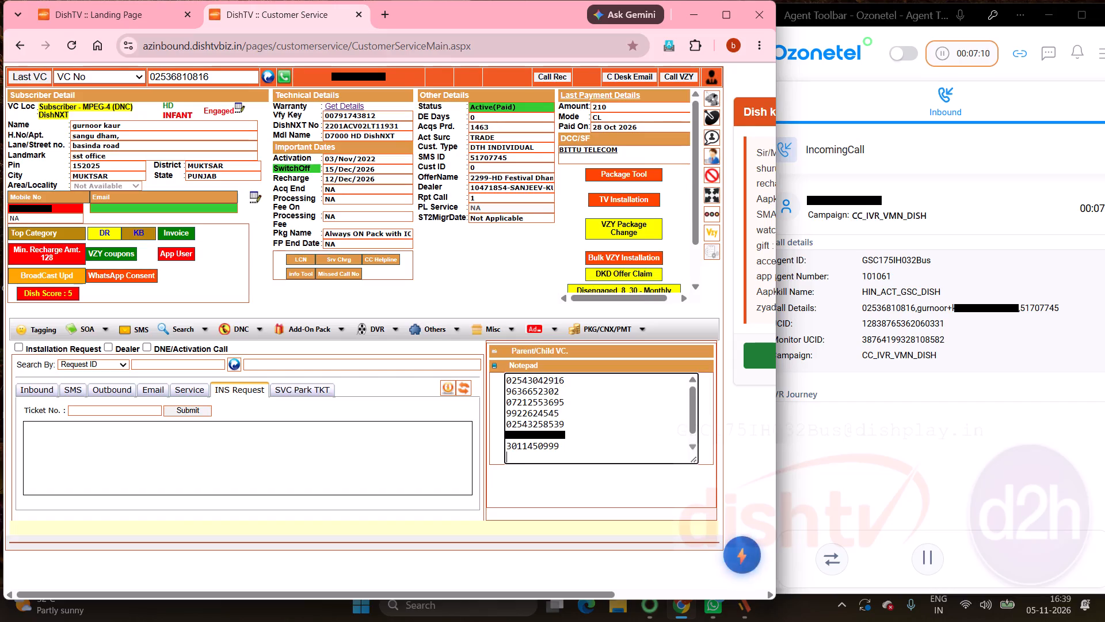
{"action": "type", "text": "025"}
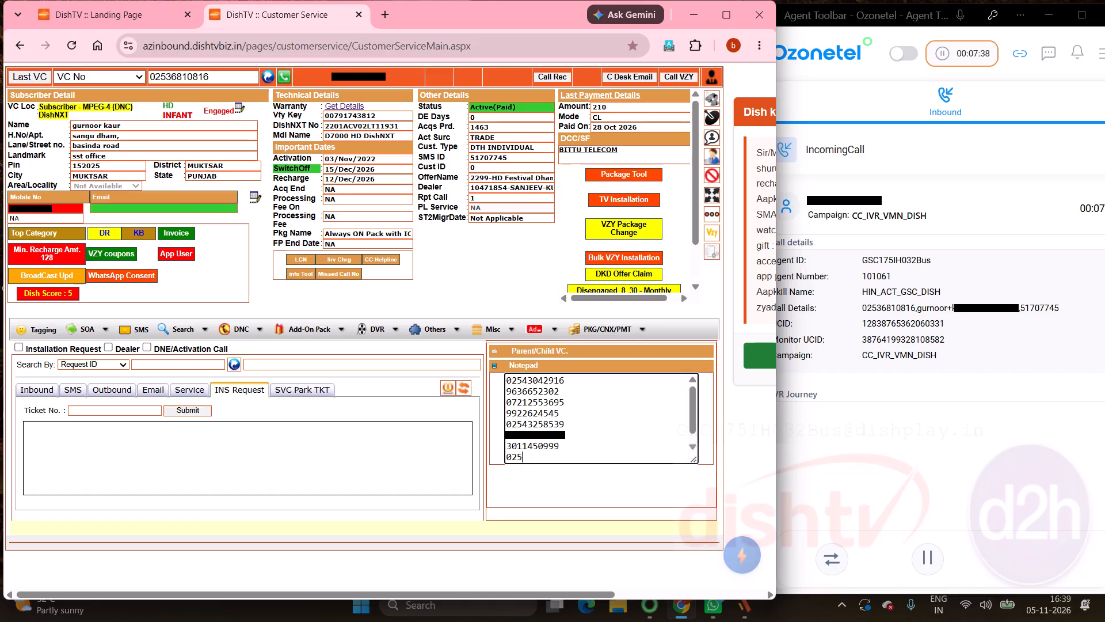
Review the caller's payment history and close the Payment window.
{"action": "left_click", "coordinate": [593, 330]}
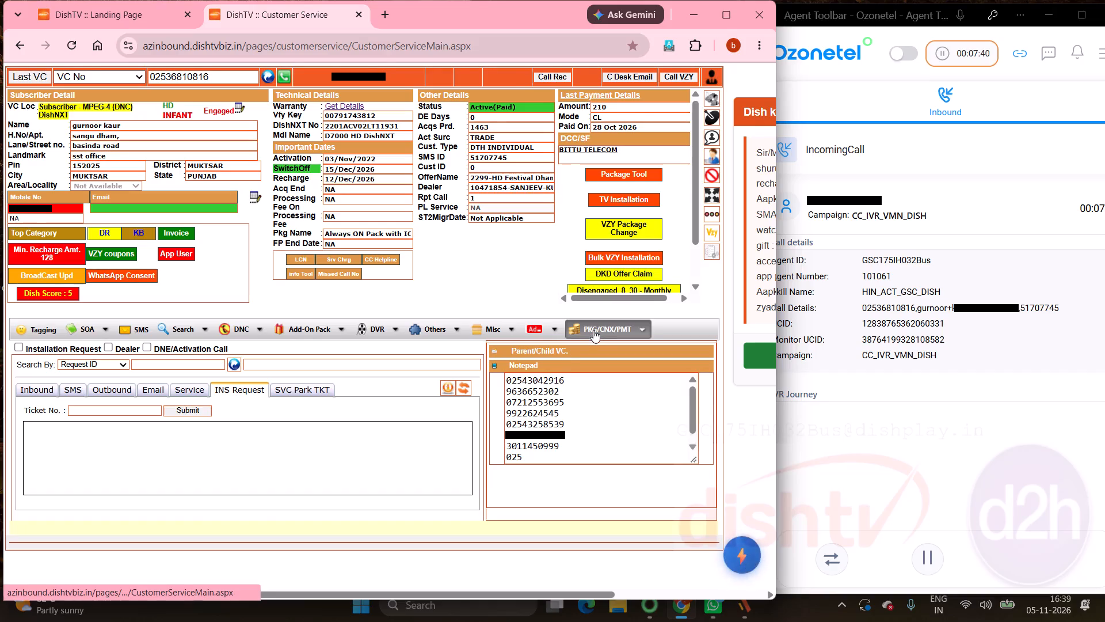
{"action": "left_click", "coordinate": [606, 380]}
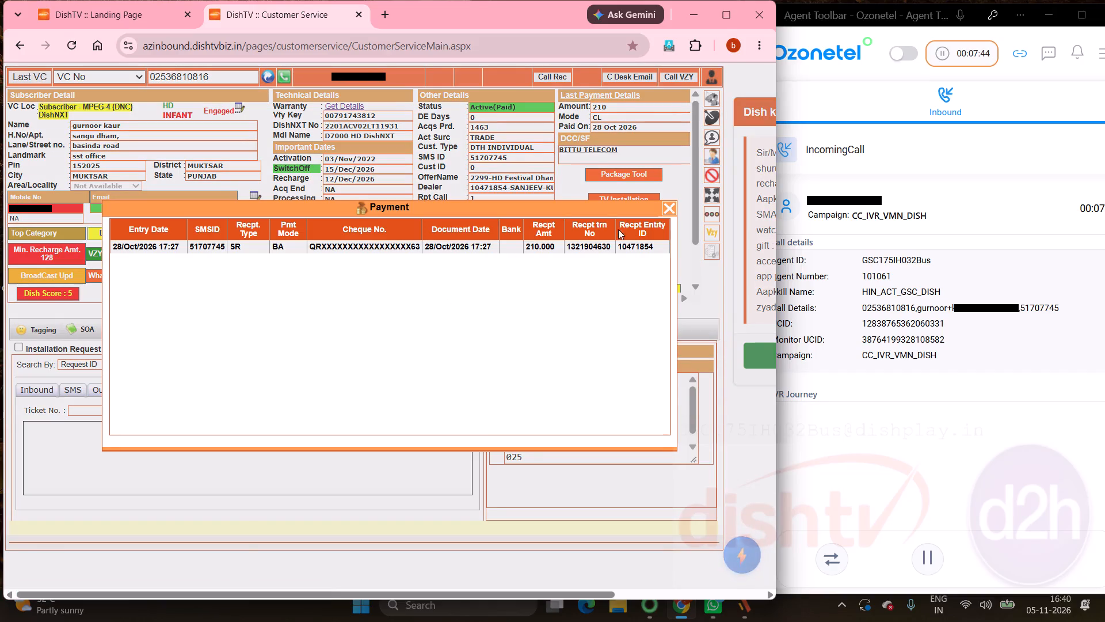
{"action": "left_click", "coordinate": [662, 214]}
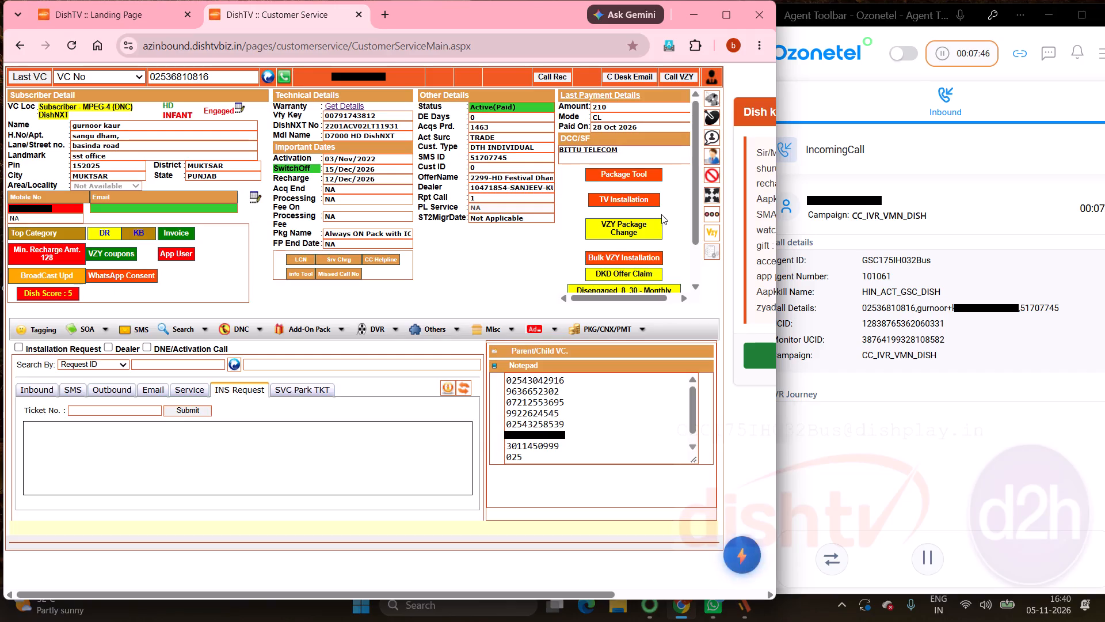
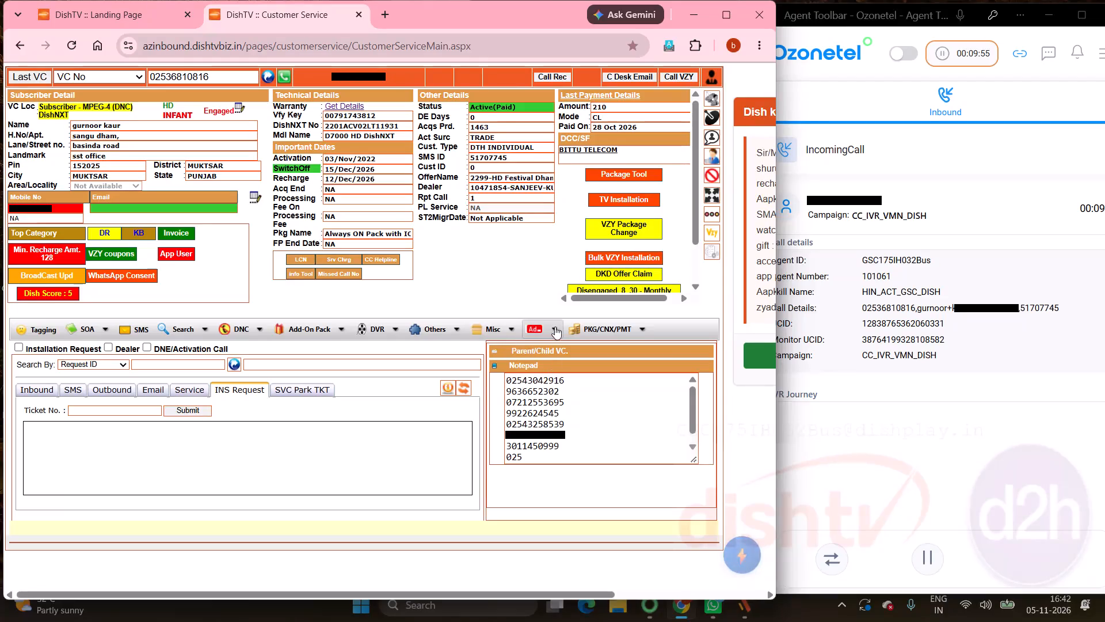
Check the subscriber's preferred language details and close the Subs Preferred Language window.
{"action": "left_click", "coordinate": [536, 324]}
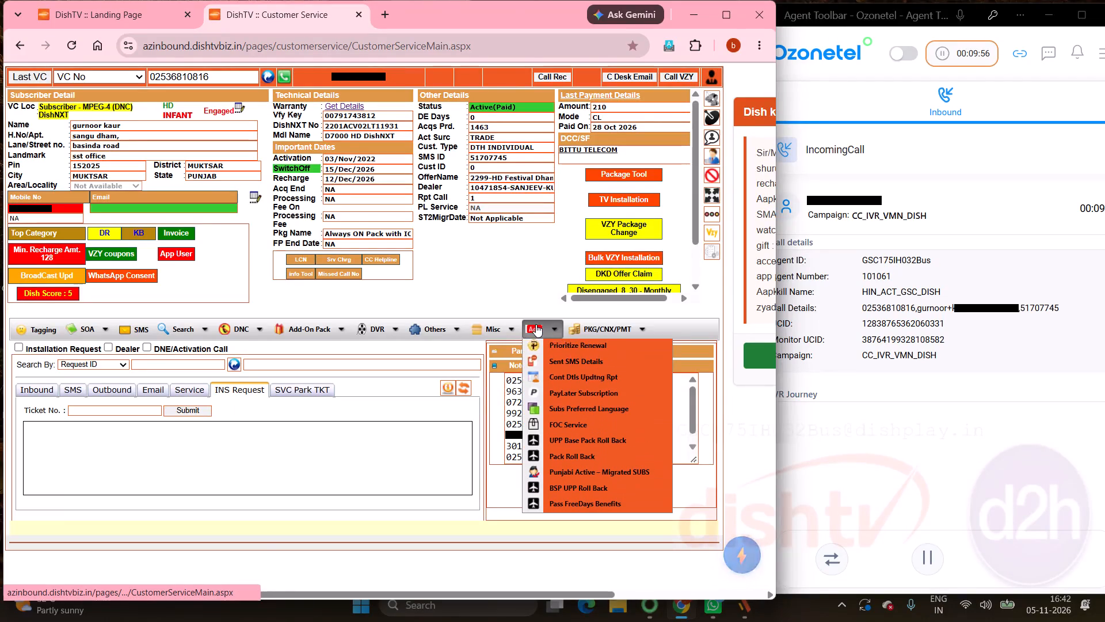
{"action": "left_click", "coordinate": [585, 409]}
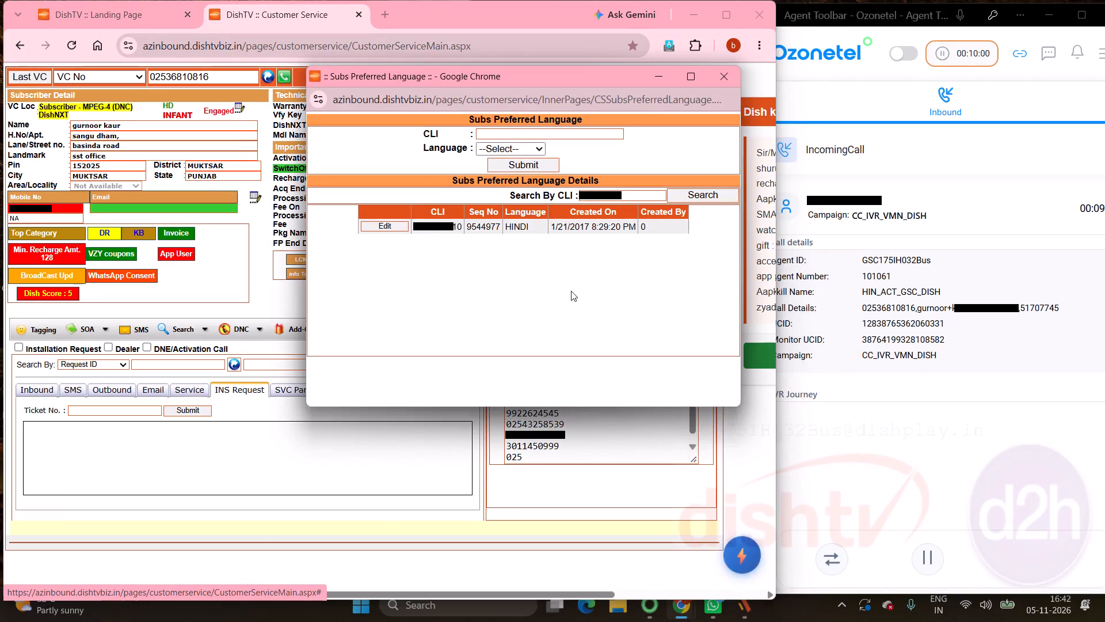
{"action": "left_click", "coordinate": [722, 71]}
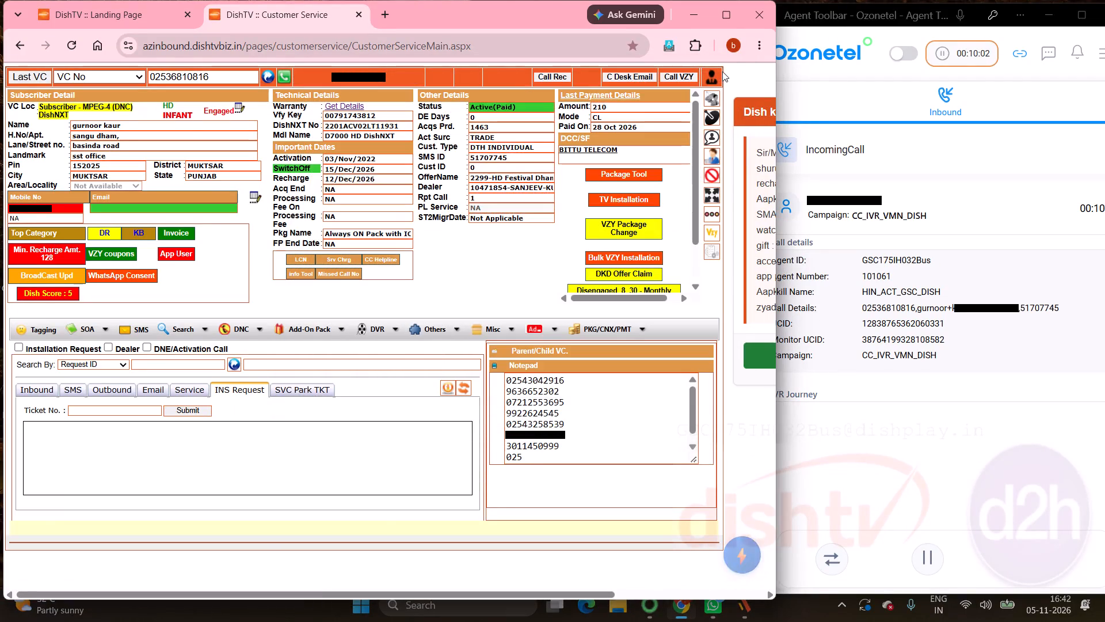
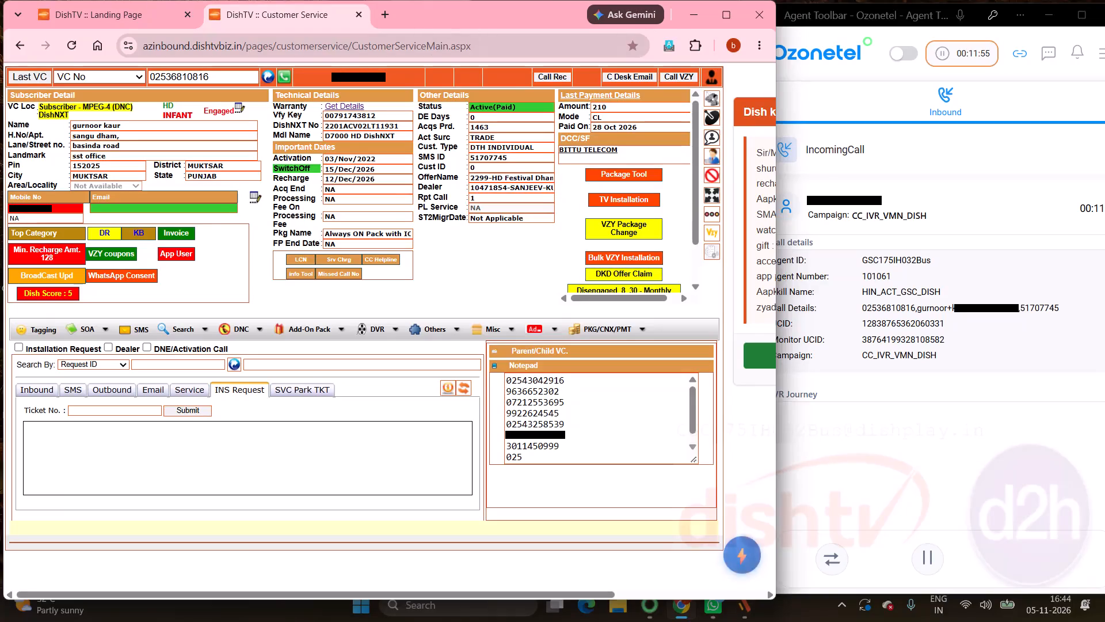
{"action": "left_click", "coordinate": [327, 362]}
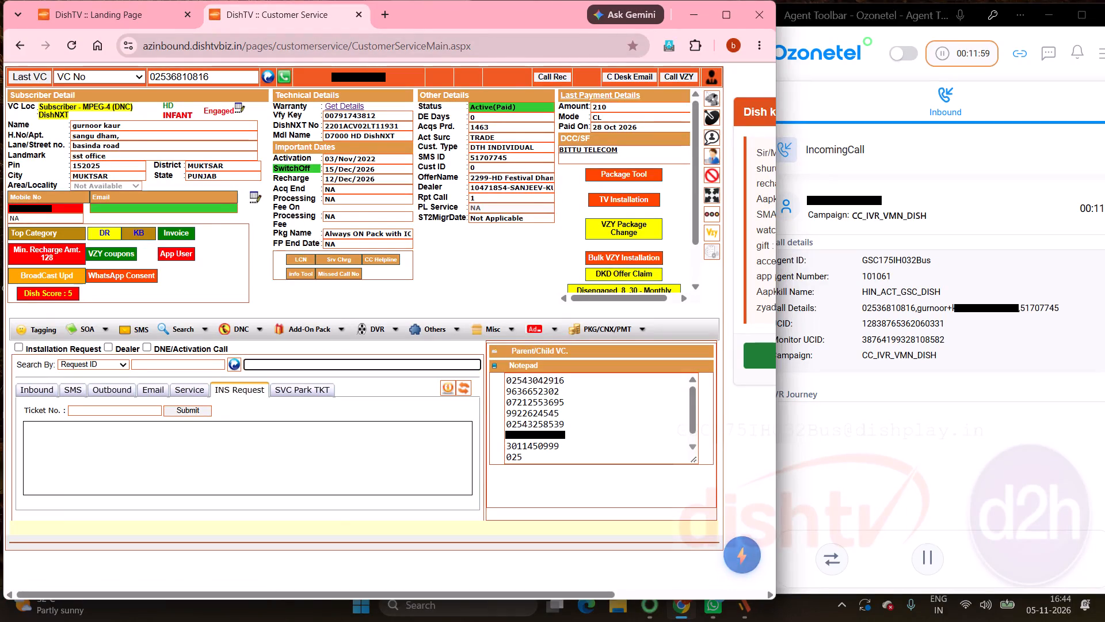
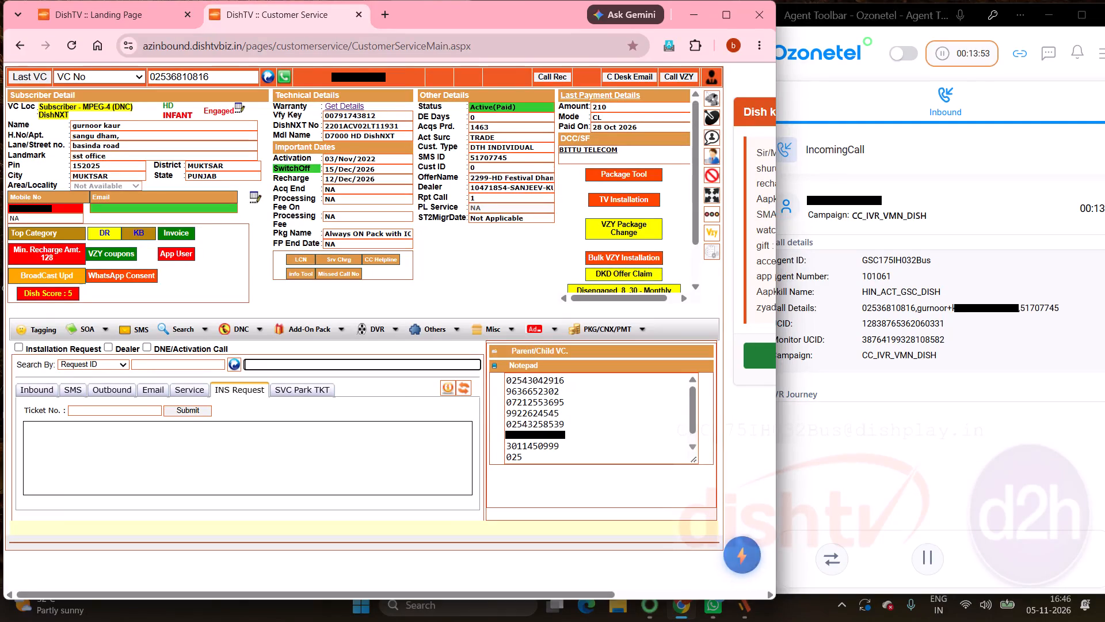
Correct the partial entry on the notepad's last line and complete it with the caller's other VC number.
{"action": "left_click", "coordinate": [529, 457]}
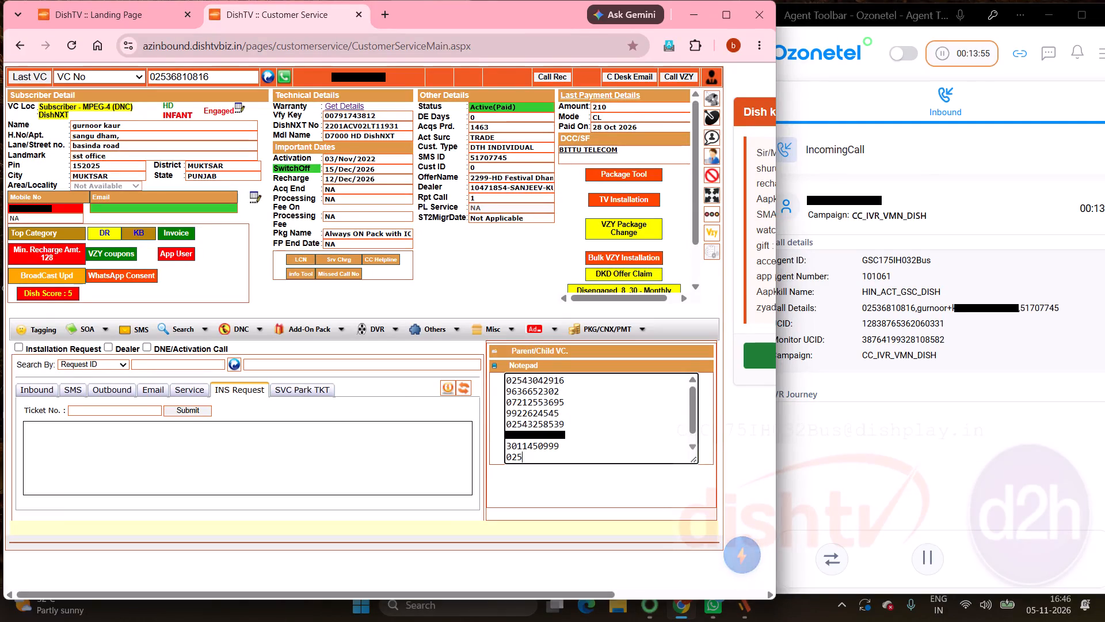
{"action": "key", "text": "BackSpace"}
{"action": "key", "text": "BackSpace"}
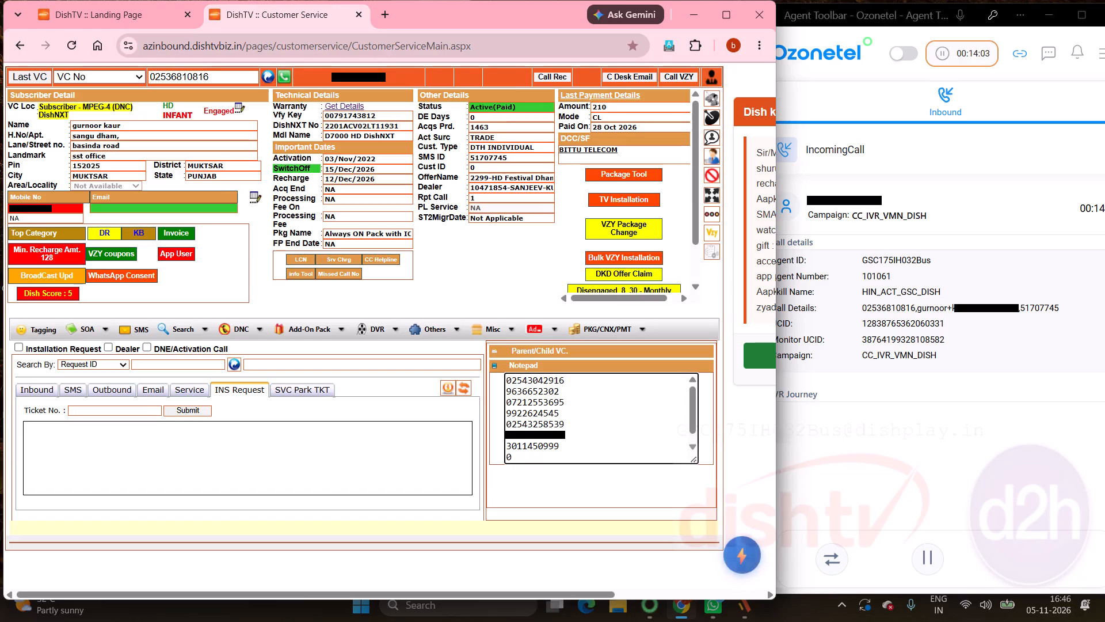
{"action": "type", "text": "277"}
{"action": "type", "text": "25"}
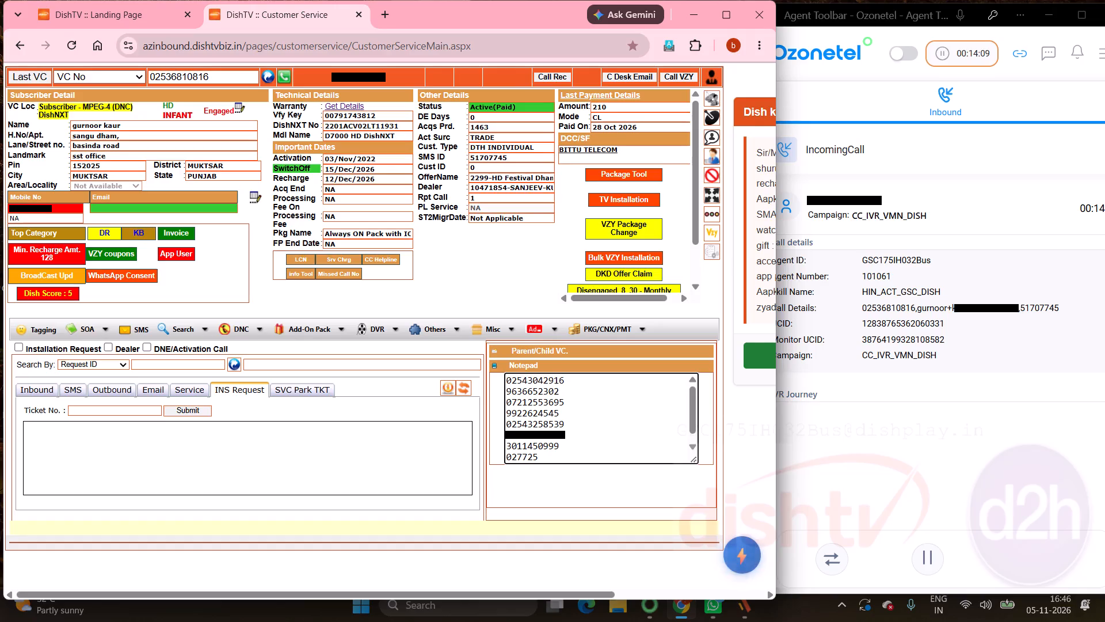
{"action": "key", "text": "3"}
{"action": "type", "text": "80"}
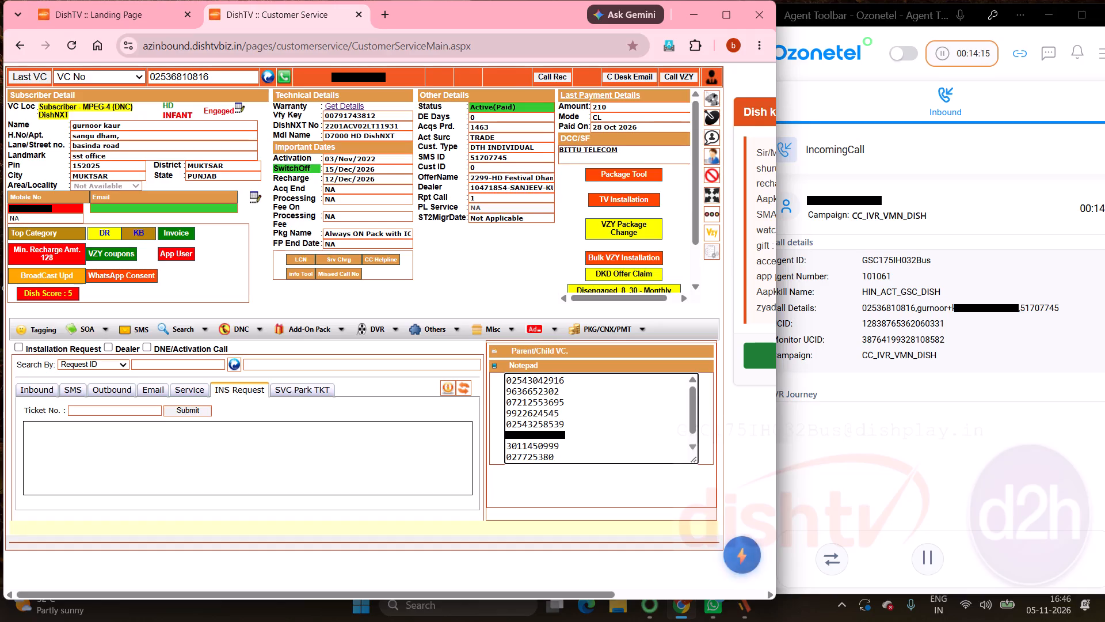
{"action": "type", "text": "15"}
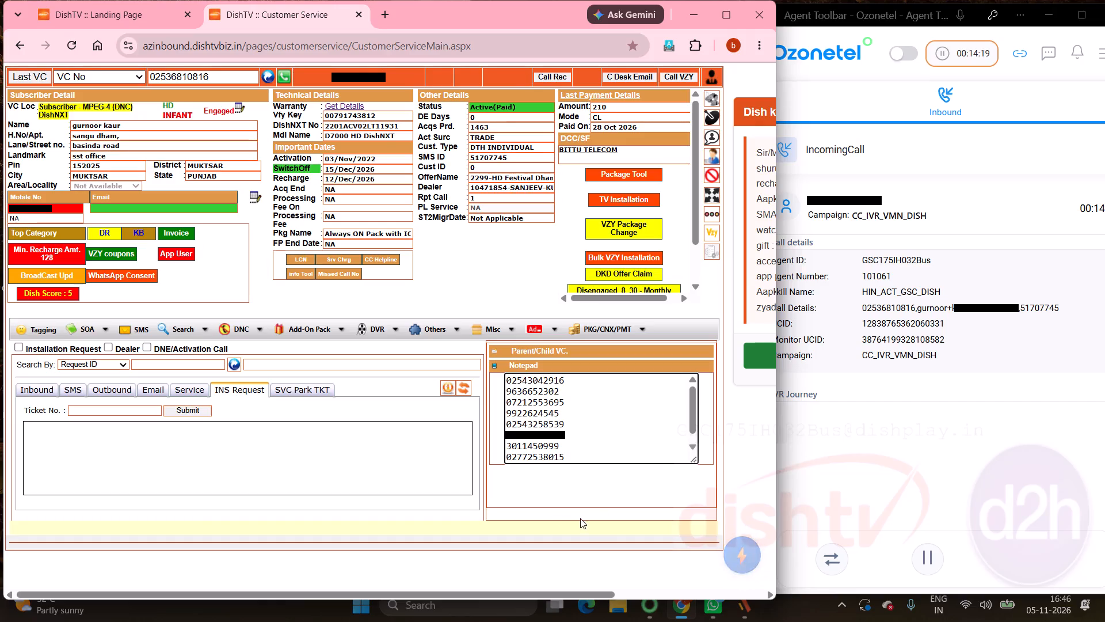
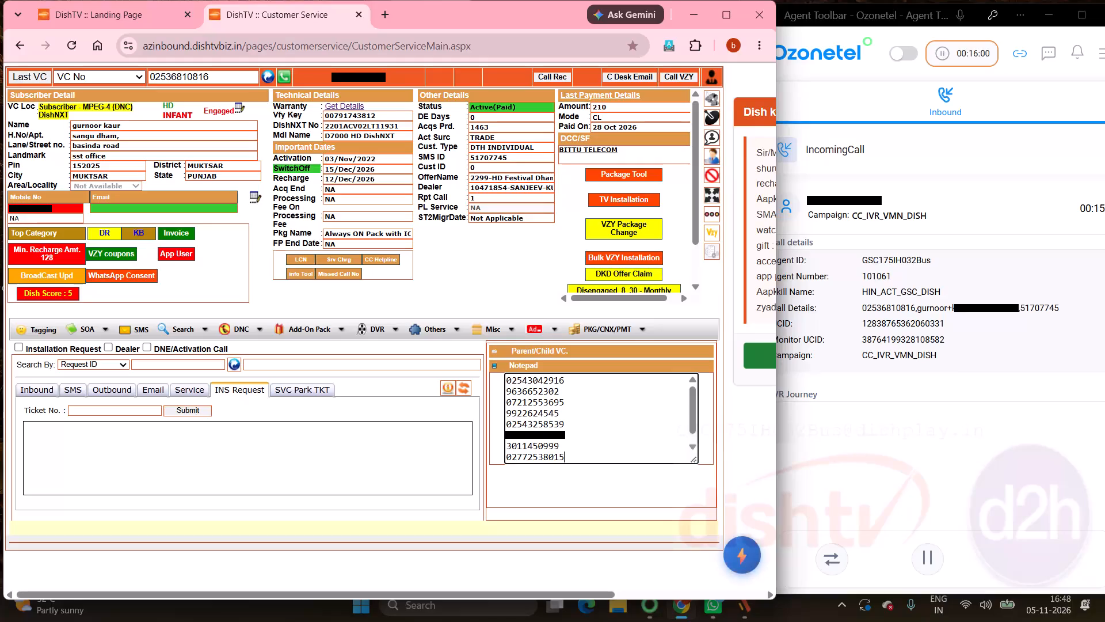
Note the number dictated by the caller on a new line at the end of the notepad.
{"action": "key", "text": "Return"}
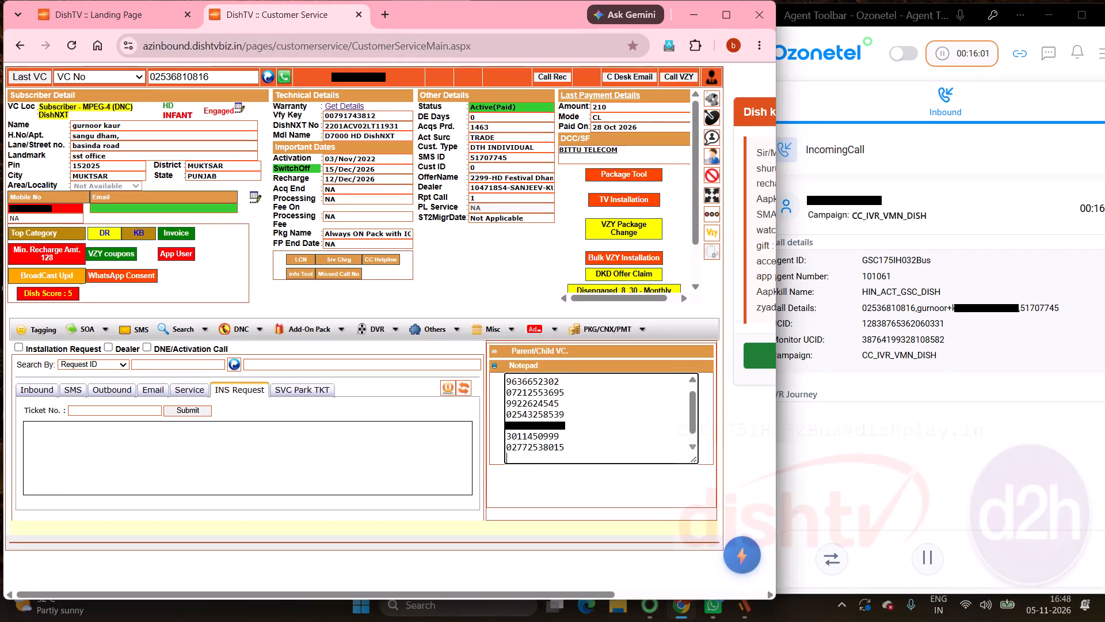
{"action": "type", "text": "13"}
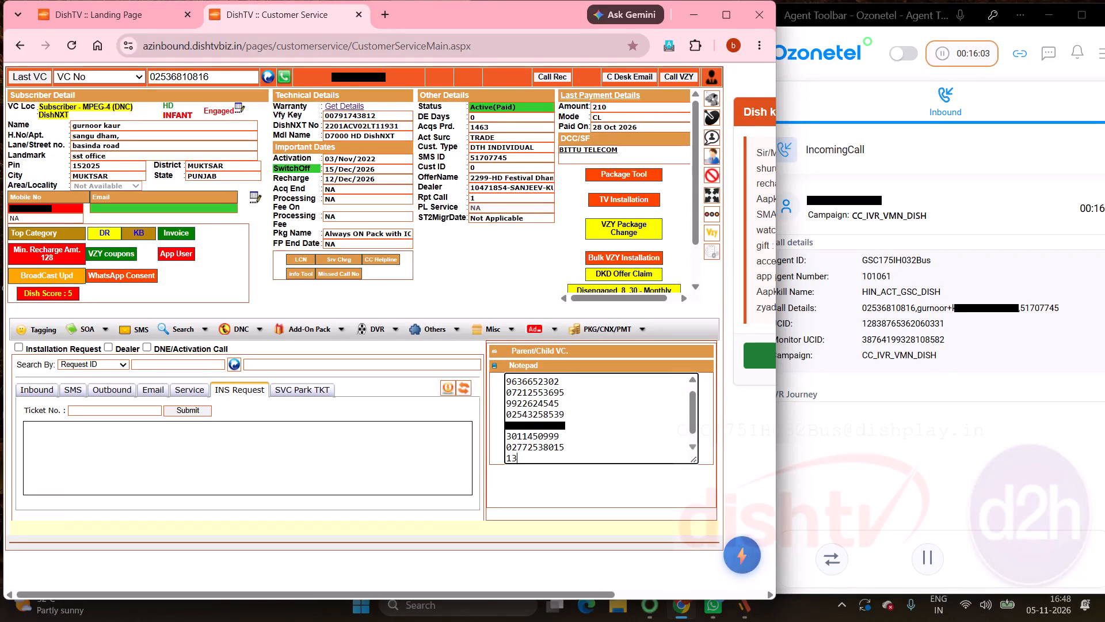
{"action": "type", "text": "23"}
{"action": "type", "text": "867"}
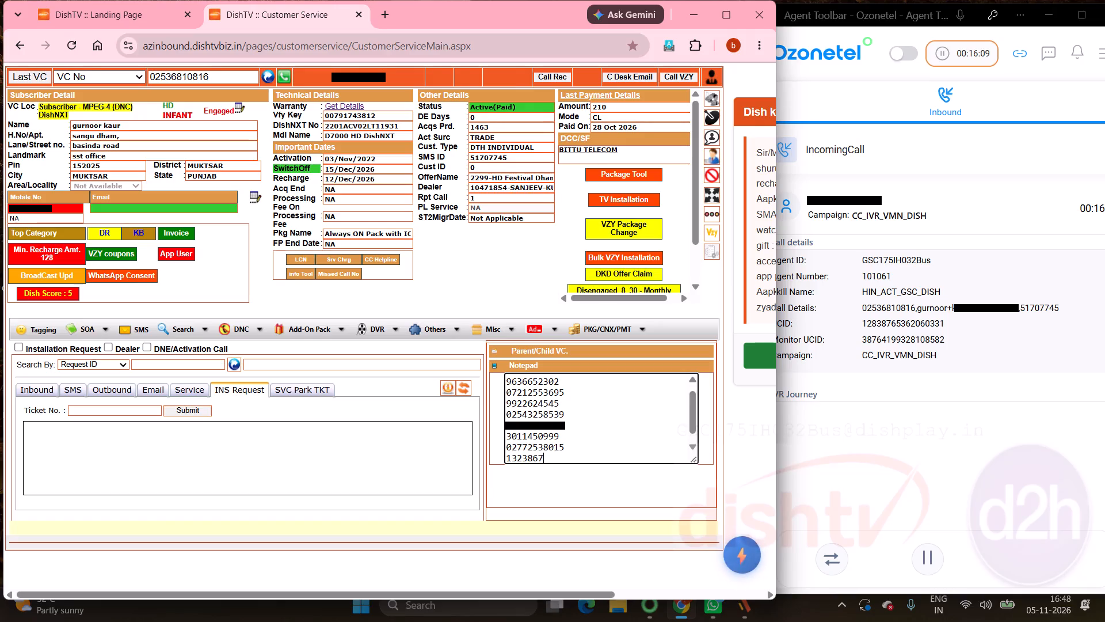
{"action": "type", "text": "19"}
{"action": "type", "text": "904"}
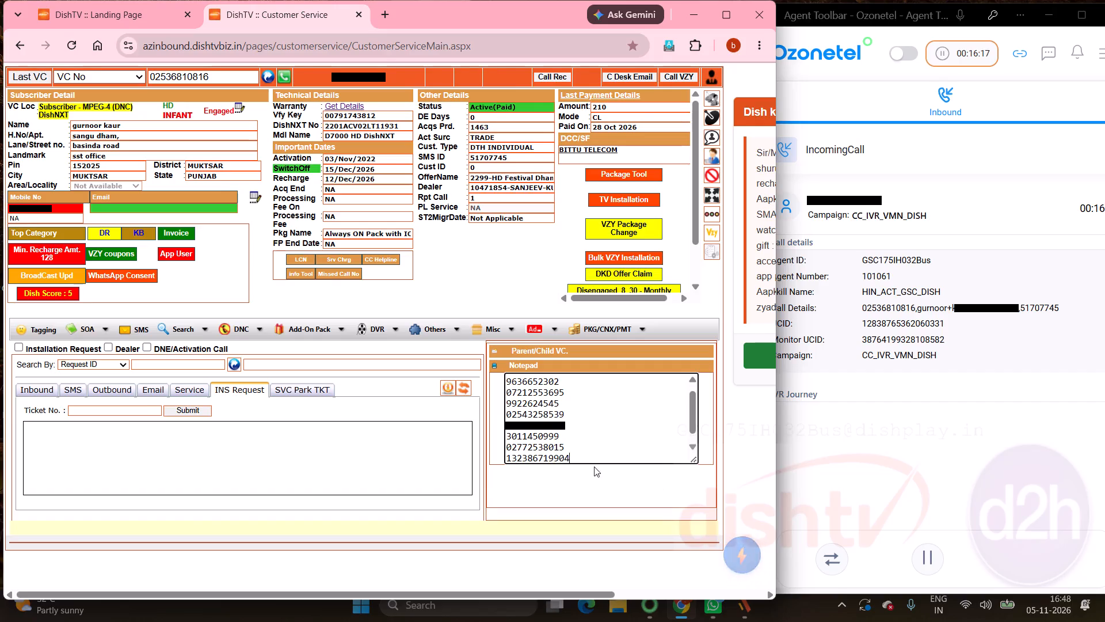
Move the newly noted number from the notepad's last line into the VC No search, replacing the current entry, and look up its subscriber record.
{"action": "left_click_drag", "start_coordinate": [578, 454], "coordinate": [484, 438]}
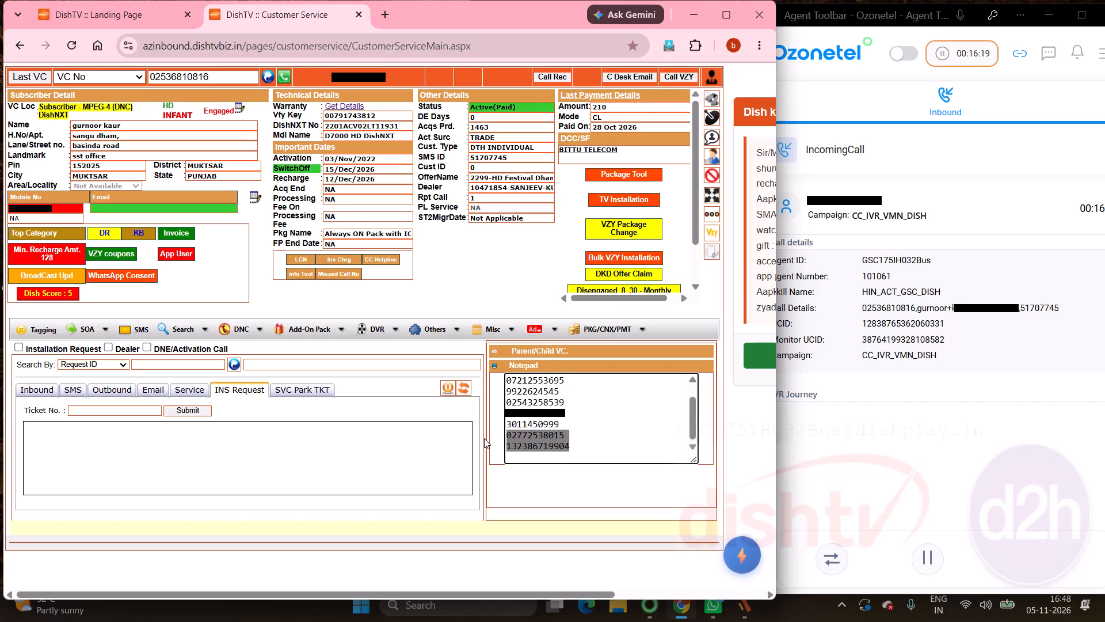
{"action": "left_click_drag", "start_coordinate": [484, 438], "coordinate": [482, 444]}
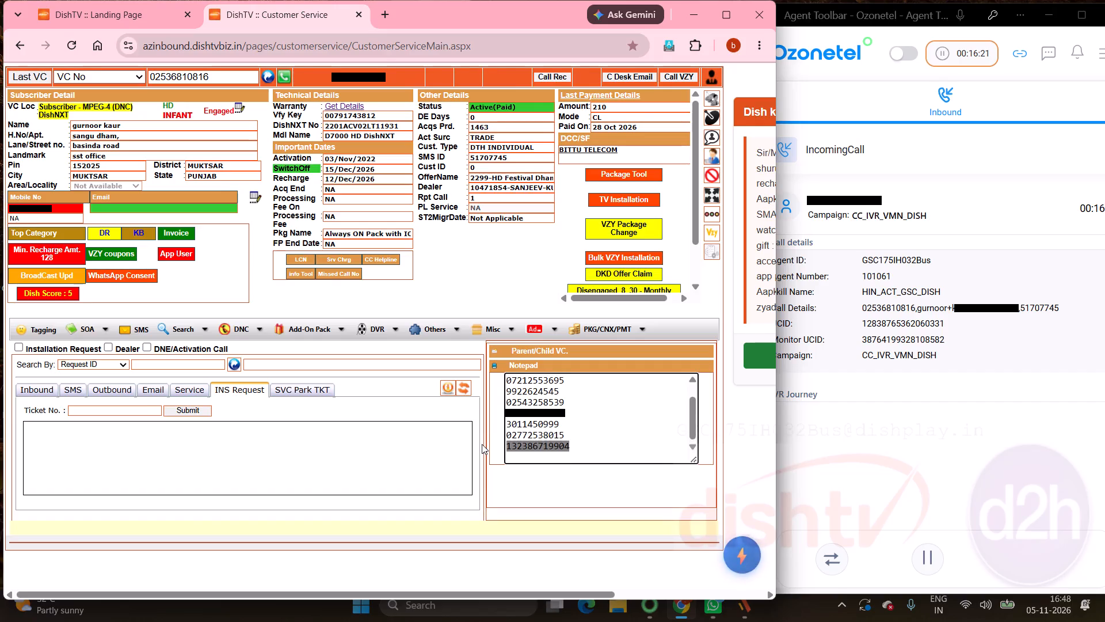
{"action": "key", "text": "ctrl+c"}
{"action": "key", "text": "ctrl+x"}
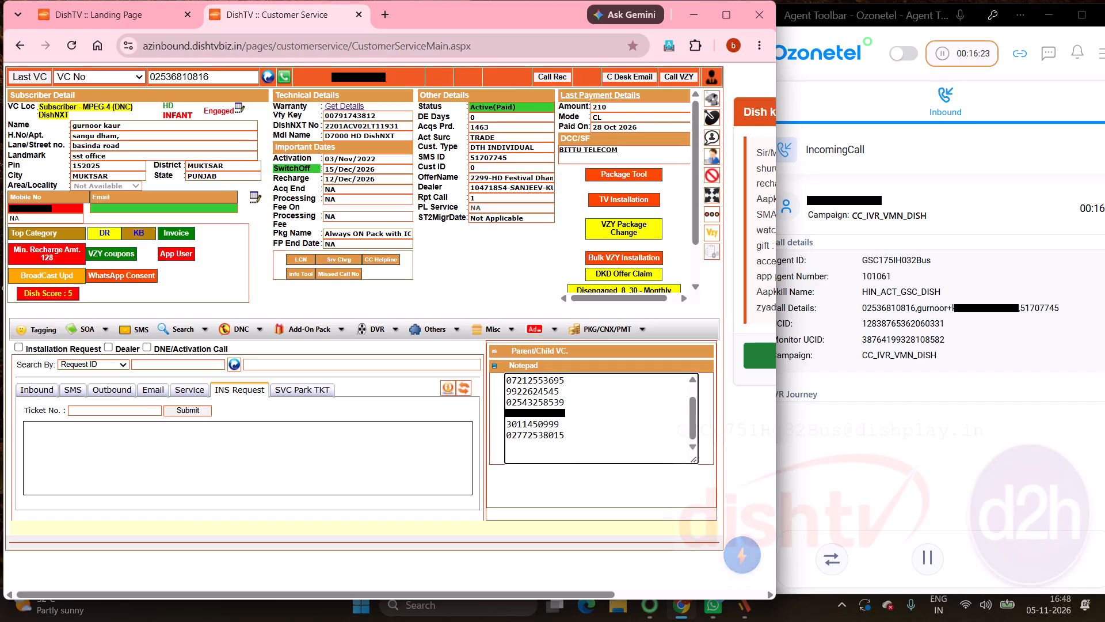
{"action": "left_click_drag", "start_coordinate": [215, 79], "coordinate": [128, 71]}
{"action": "key", "text": "BackSpace"}
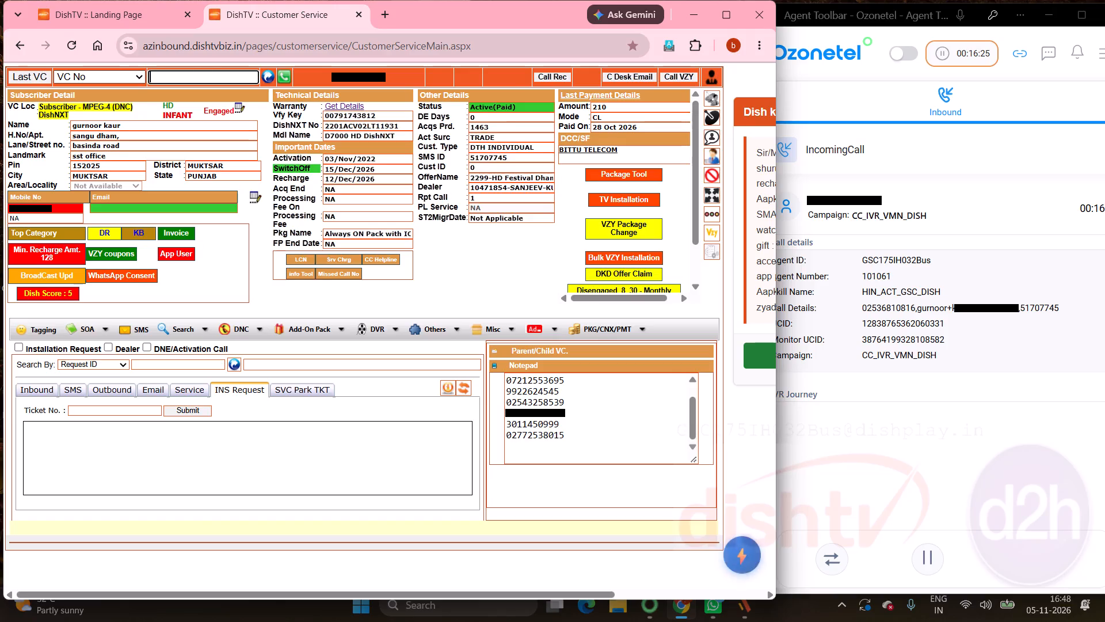
{"action": "key", "text": "ctrl+v"}
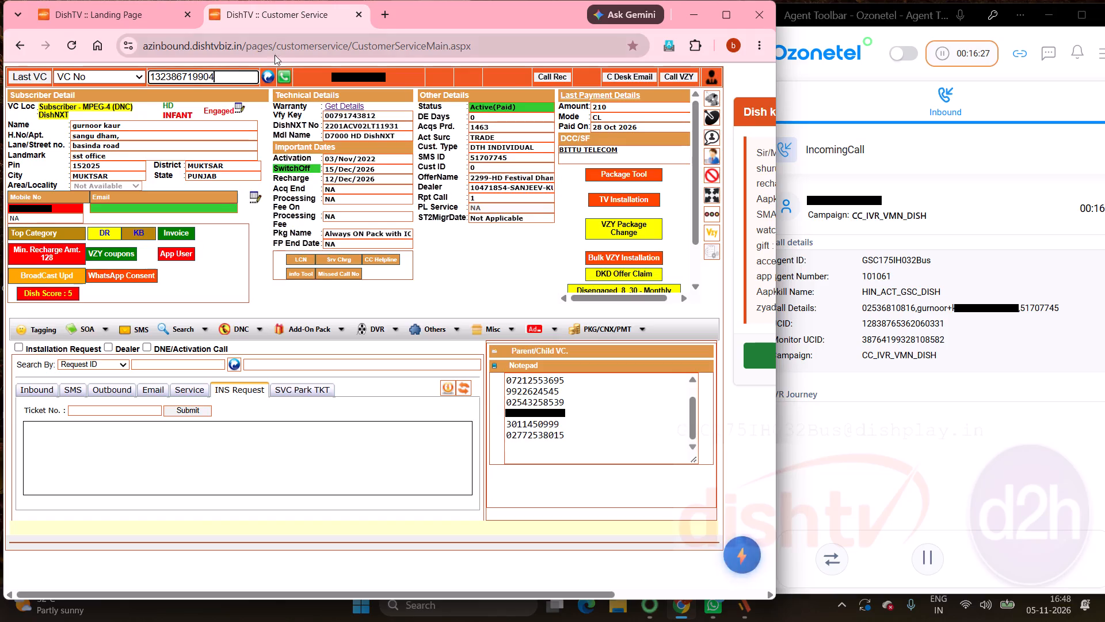
{"action": "left_click", "coordinate": [266, 77]}
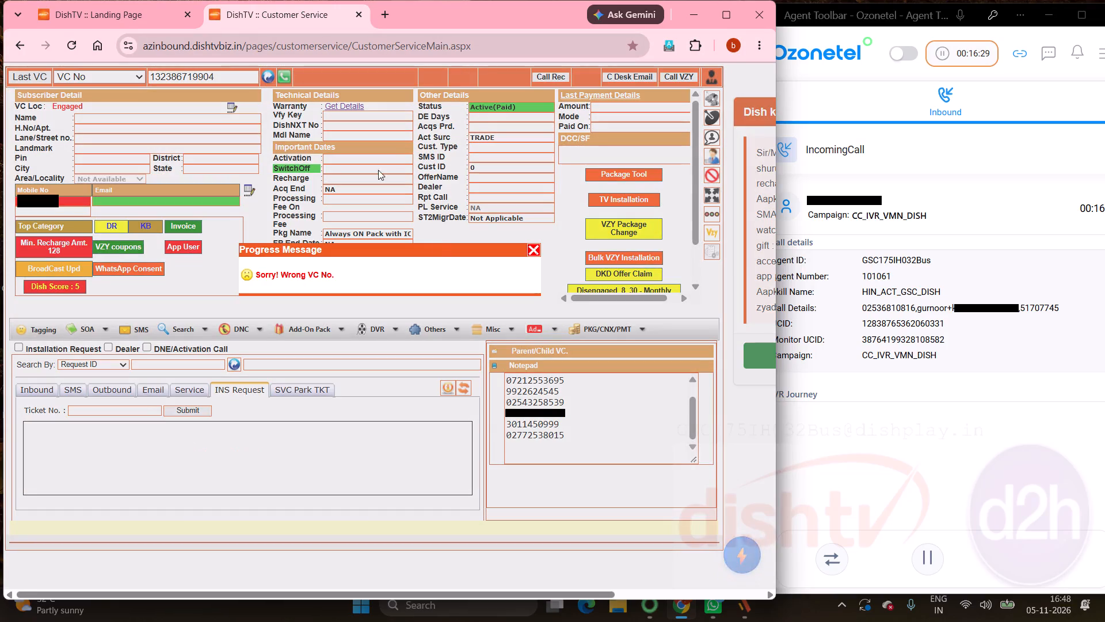
{"action": "left_click", "coordinate": [531, 250]}
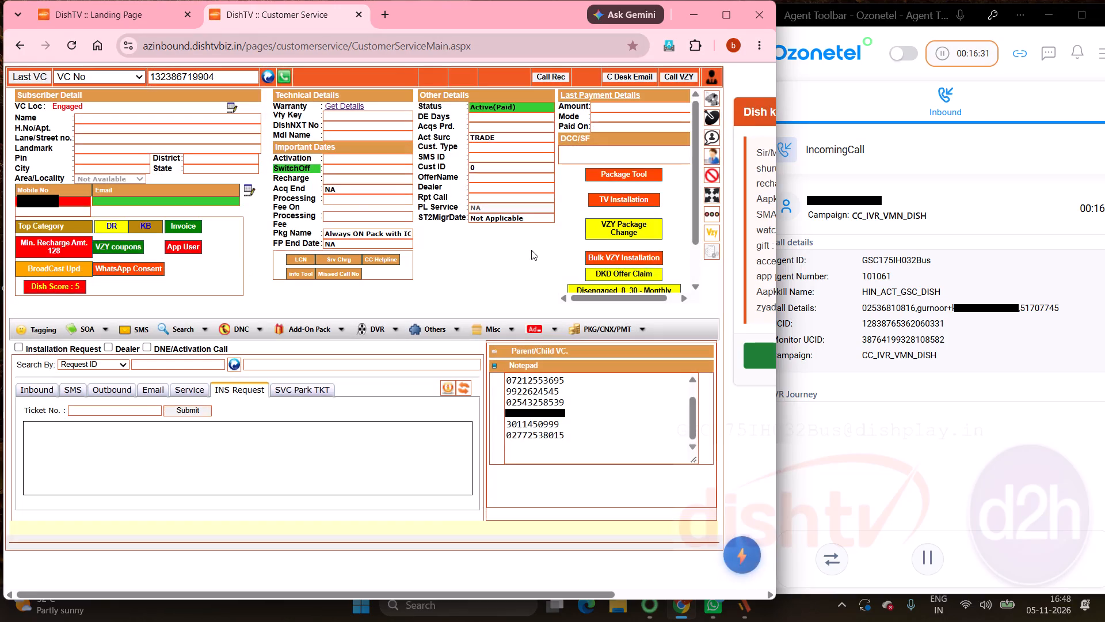
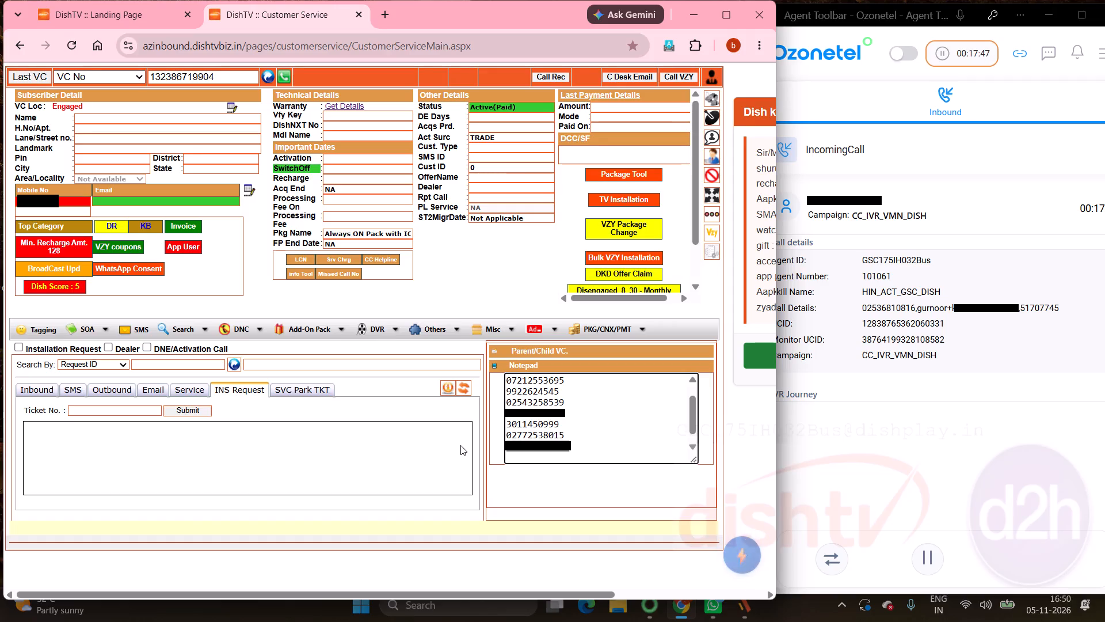
Copy the number from the notepad's last line into the VC No search, replacing the current entry, and look up its subscriber record.
{"action": "key", "text": "ctrl+c"}
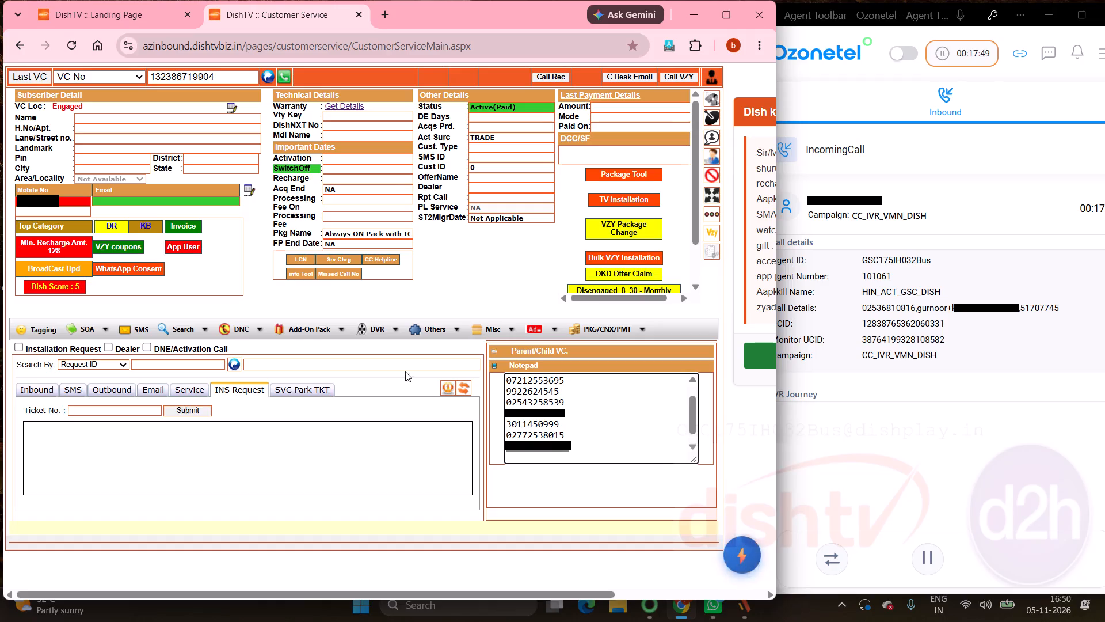
{"action": "left_click_drag", "start_coordinate": [220, 70], "coordinate": [142, 69]}
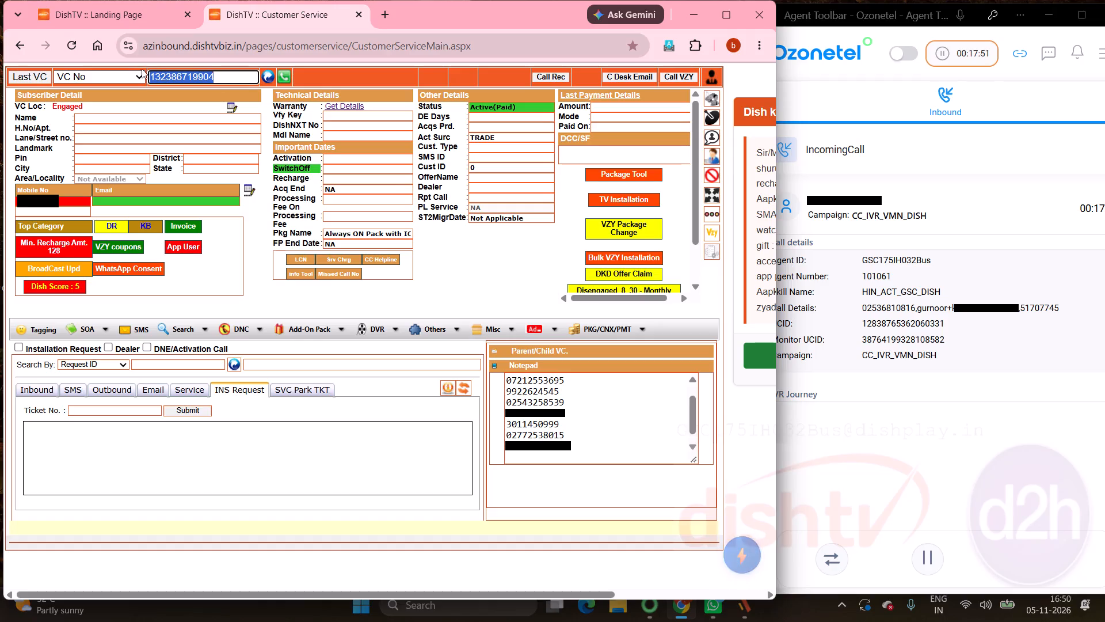
{"action": "left_click_drag", "start_coordinate": [142, 69], "coordinate": [134, 67]}
{"action": "key", "text": "BackSpace"}
{"action": "key", "text": "ctrl+v"}
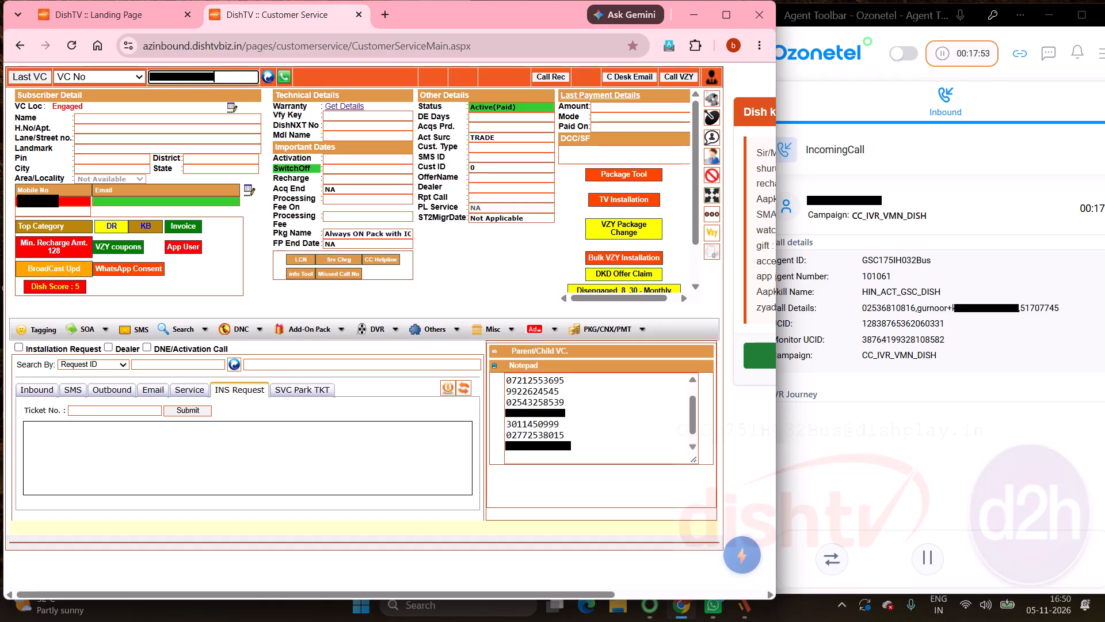
{"action": "left_click", "coordinate": [268, 73]}
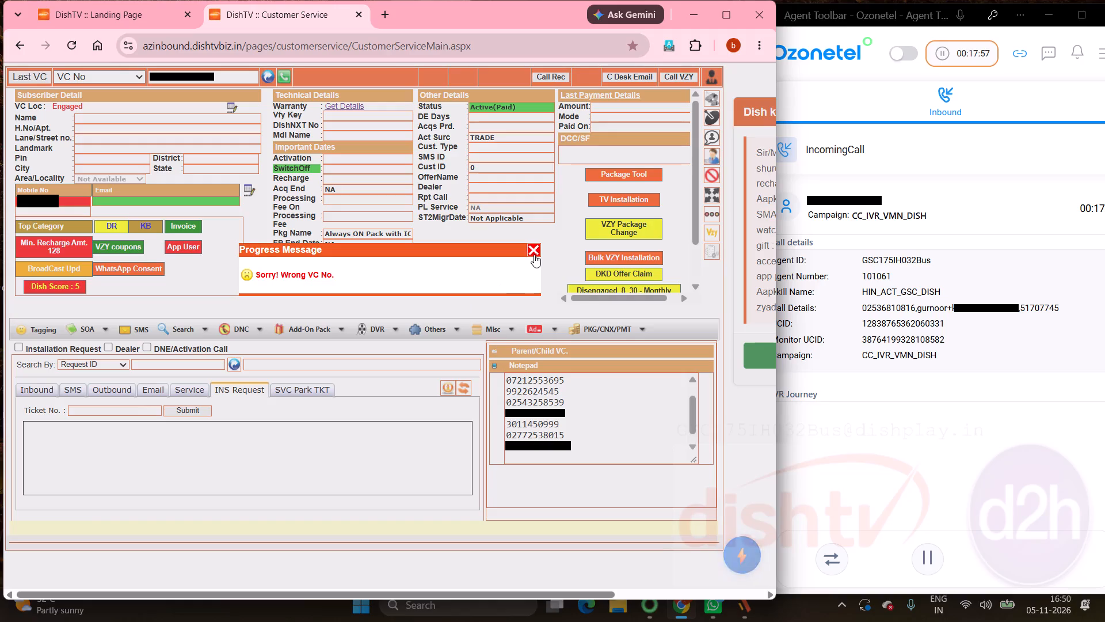
{"action": "left_click", "coordinate": [534, 255]}
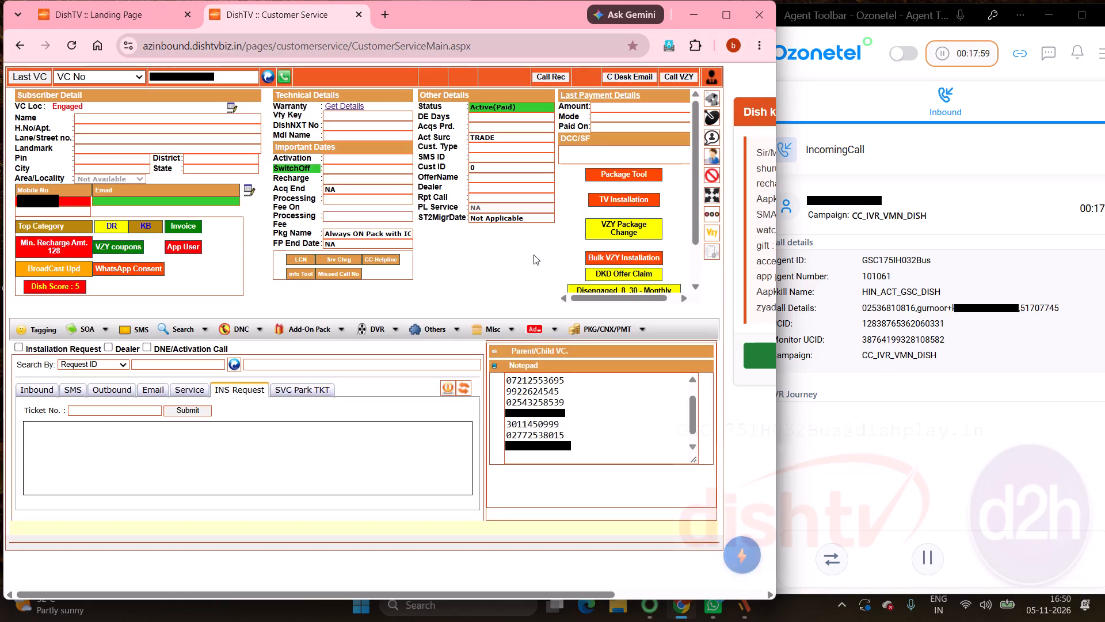
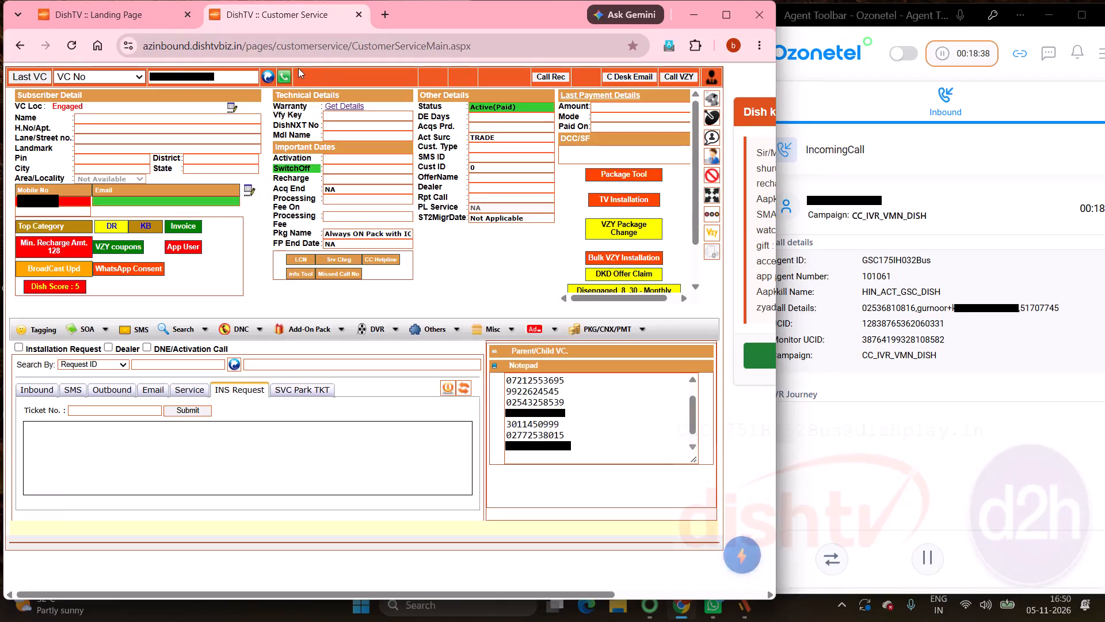
Try the phone-based customer lookup twice with the current VC No entry, dismissing each result message.
{"action": "left_click", "coordinate": [285, 77]}
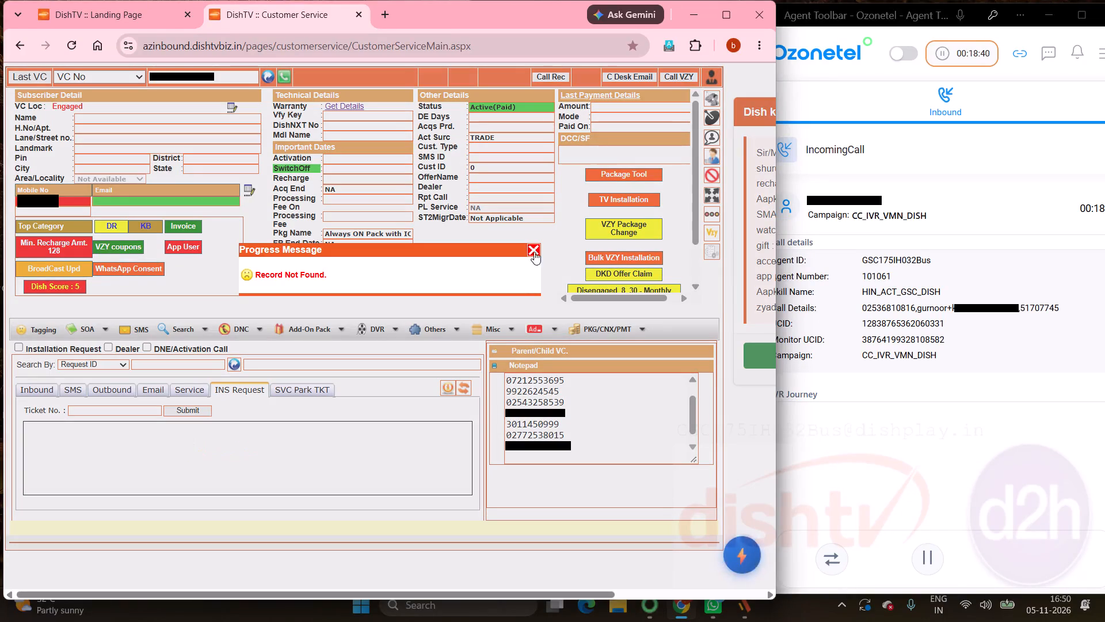
{"action": "left_click", "coordinate": [534, 251]}
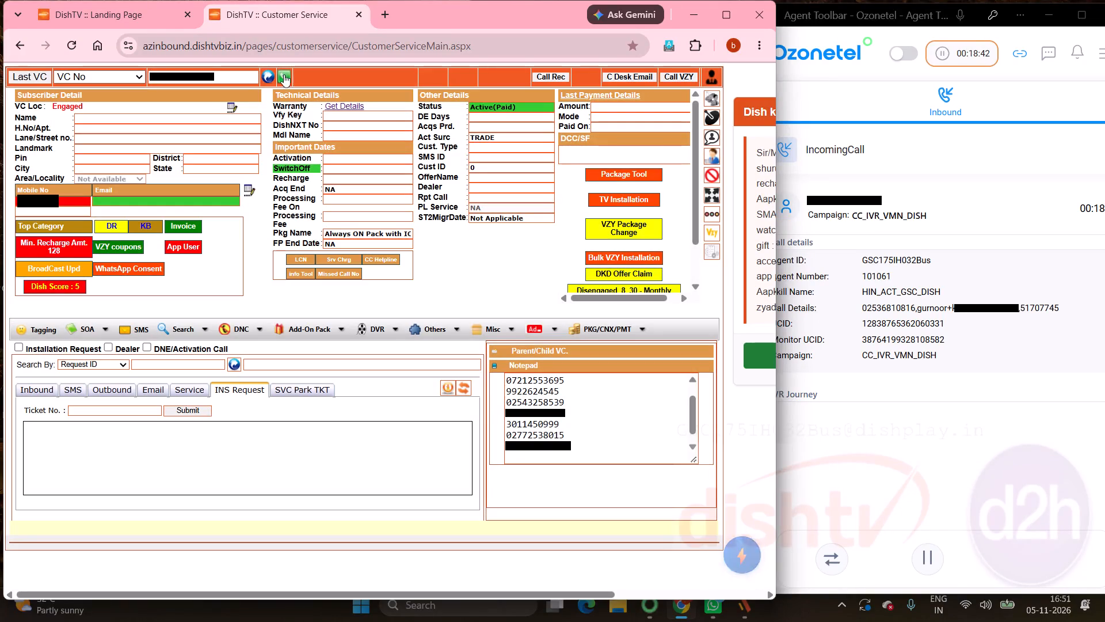
{"action": "left_click", "coordinate": [283, 74]}
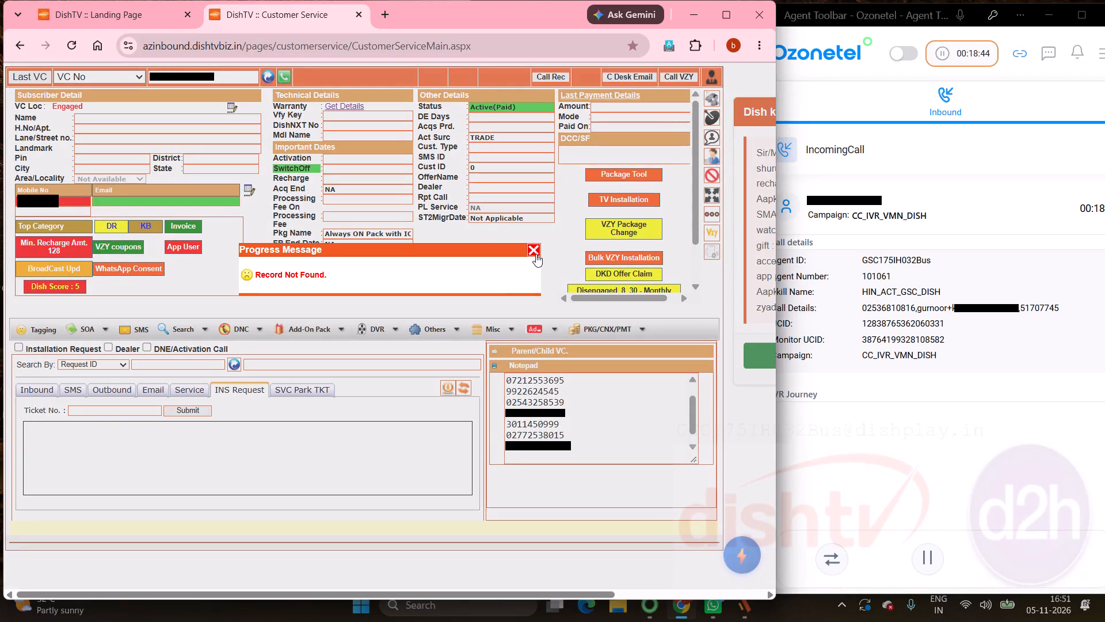
{"action": "left_click", "coordinate": [536, 254]}
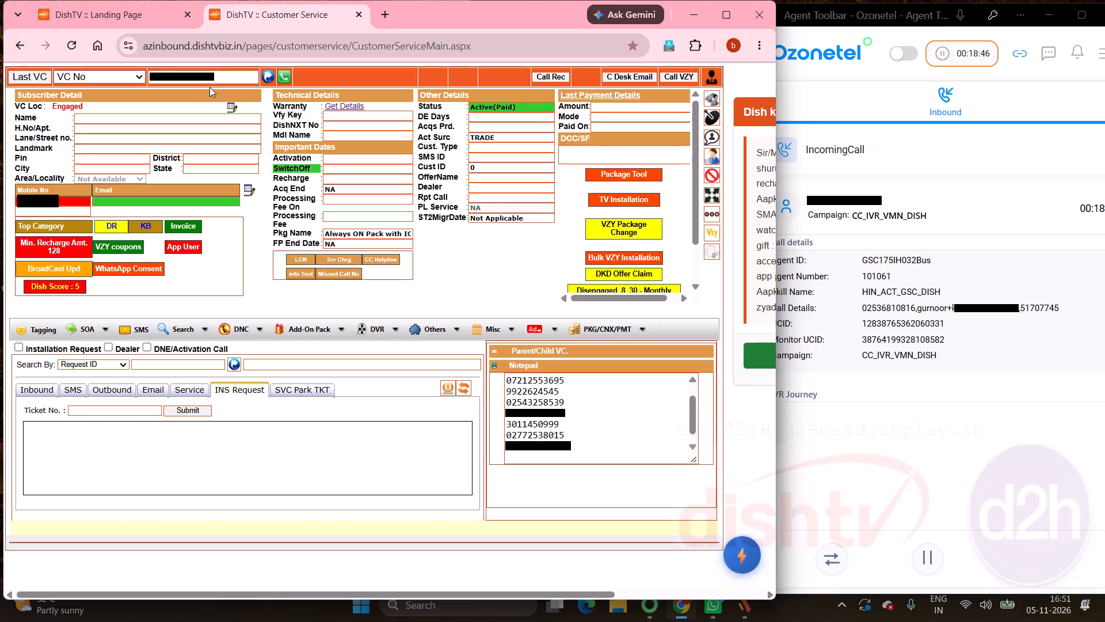
Clear the VC No entry, retry the phone-based customer lookup with it blank, and dismiss the result message.
{"action": "left_click_drag", "start_coordinate": [219, 78], "coordinate": [121, 69]}
{"action": "key", "text": "BackSpace"}
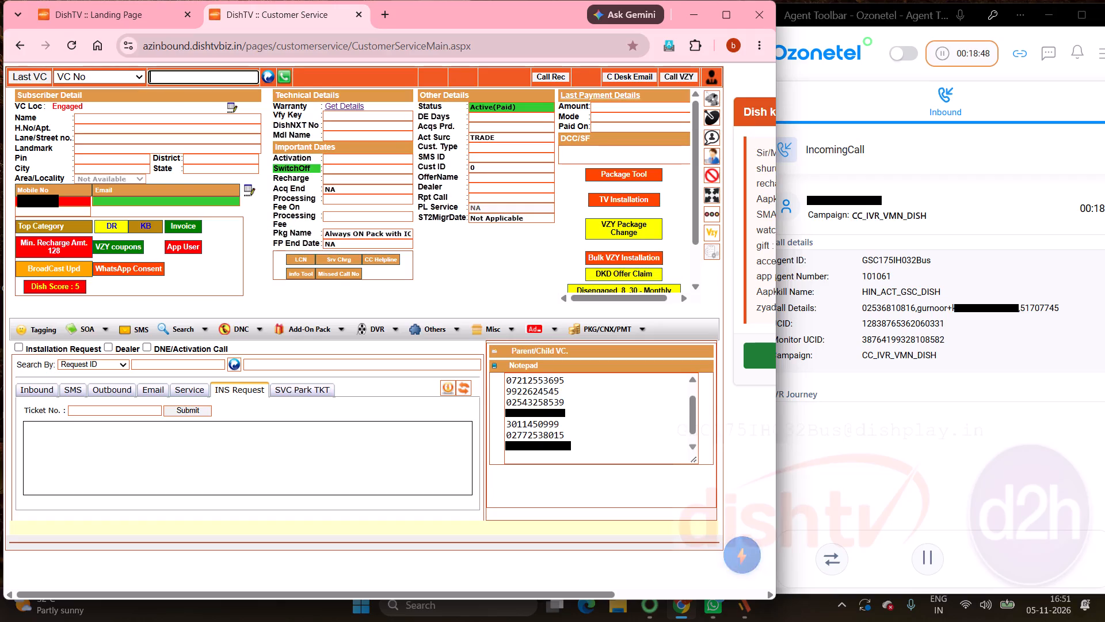
{"action": "left_click", "coordinate": [281, 75]}
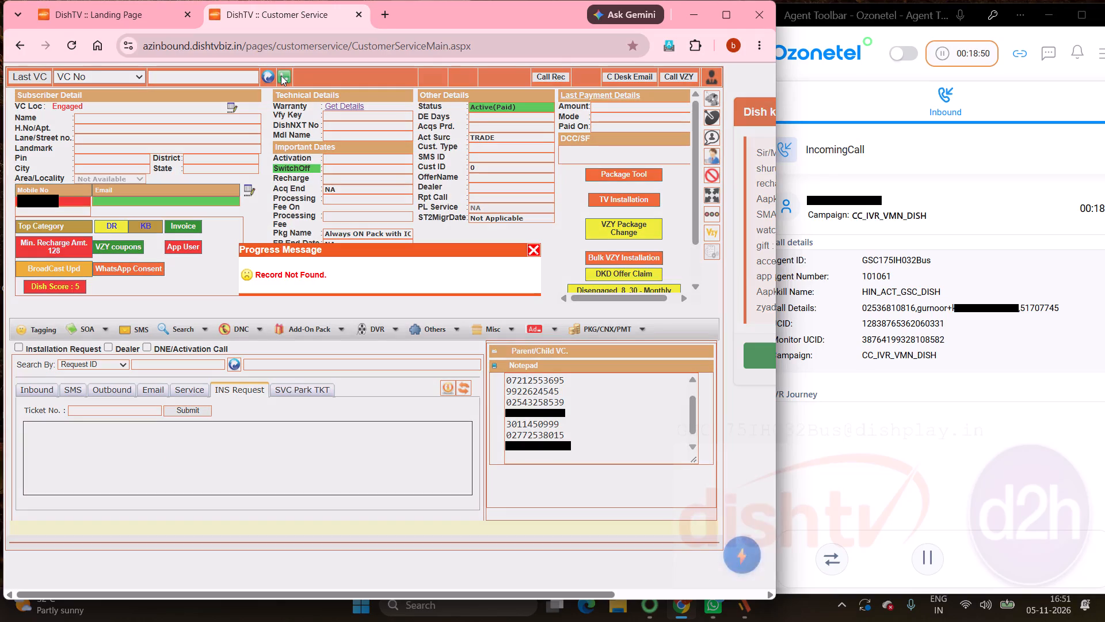
{"action": "left_click", "coordinate": [536, 252]}
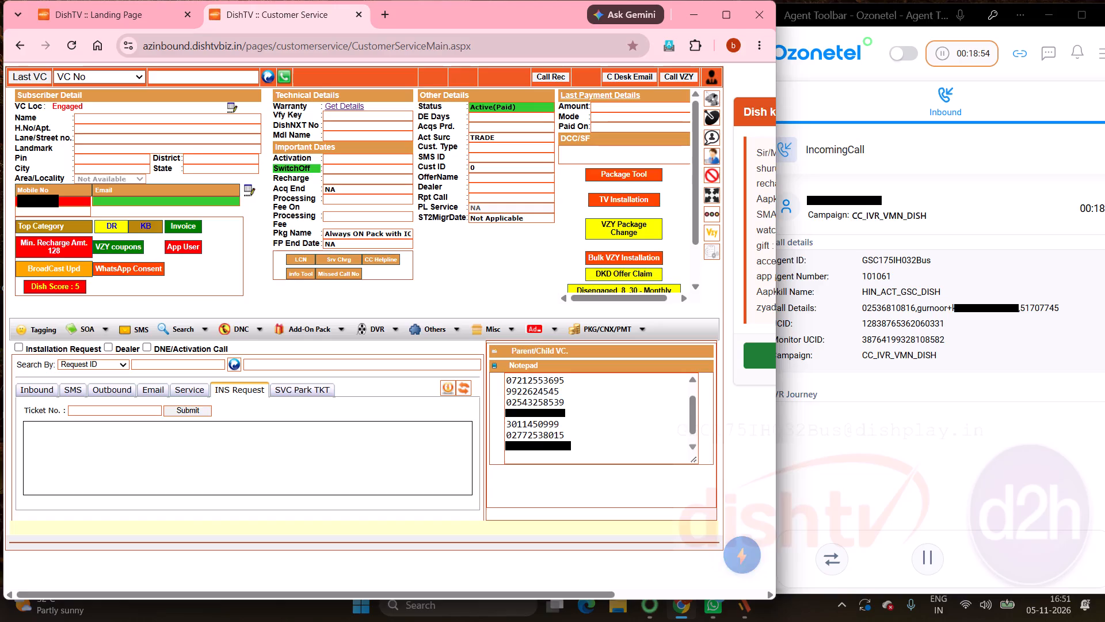
Copy the VC number from the Ozonetel call details into the VC No search and try to look up its subscriber record.
{"action": "left_click_drag", "start_coordinate": [913, 308], "coordinate": [855, 308]}
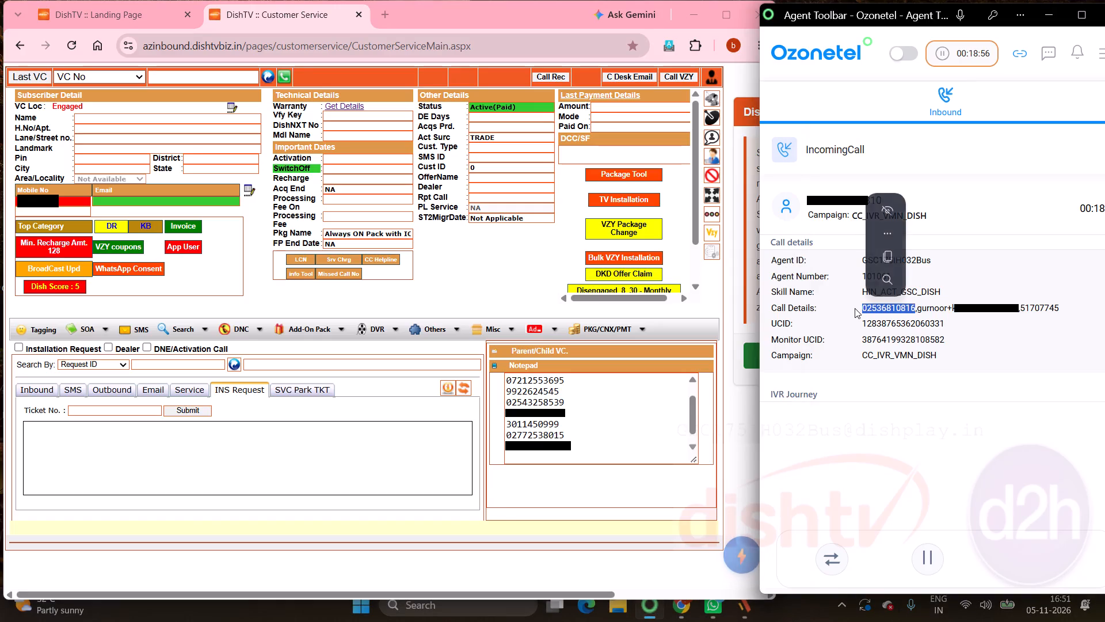
{"action": "key", "text": "ctrl+c"}
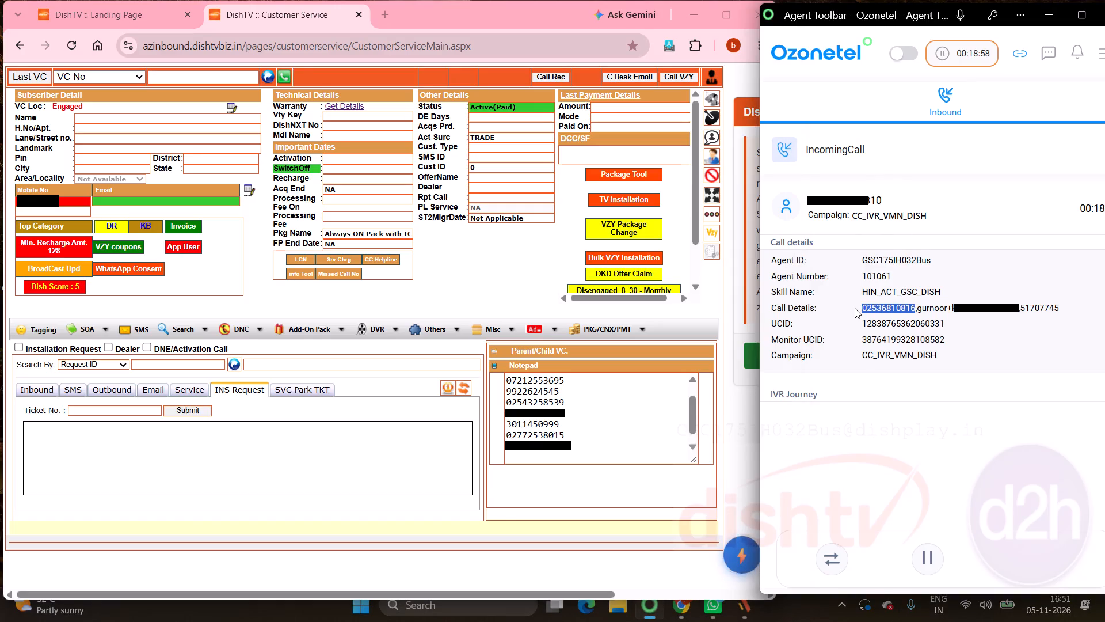
{"action": "left_click", "coordinate": [188, 78]}
{"action": "key", "text": "ctrl+v"}
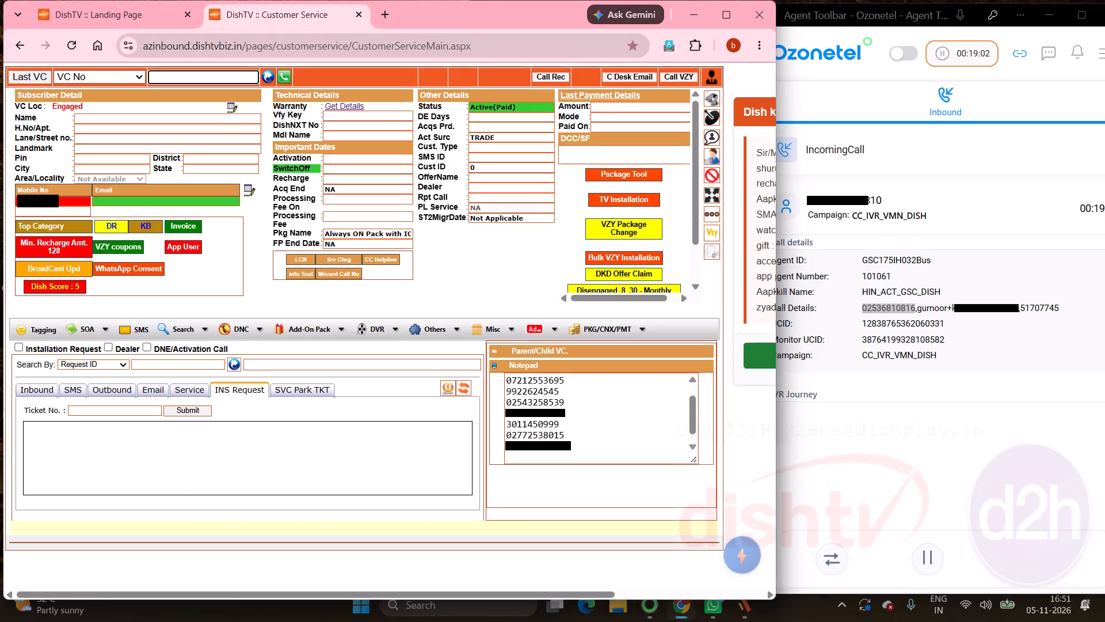
{"action": "left_click_drag", "start_coordinate": [893, 309], "coordinate": [284, 125]}
{"action": "scroll", "coordinate": [299, 132], "scroll_direction": "left", "scroll_amount": 1}
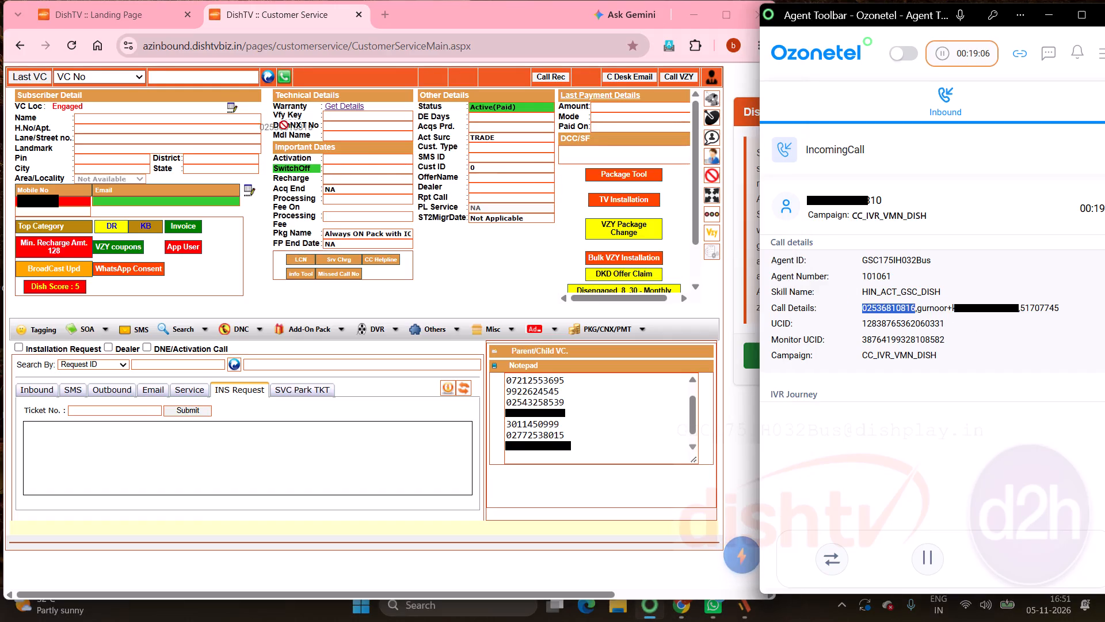
{"action": "scroll", "coordinate": [284, 125], "scroll_direction": "left", "scroll_amount": 1}
{"action": "left_click_drag", "start_coordinate": [284, 125], "coordinate": [212, 75]}
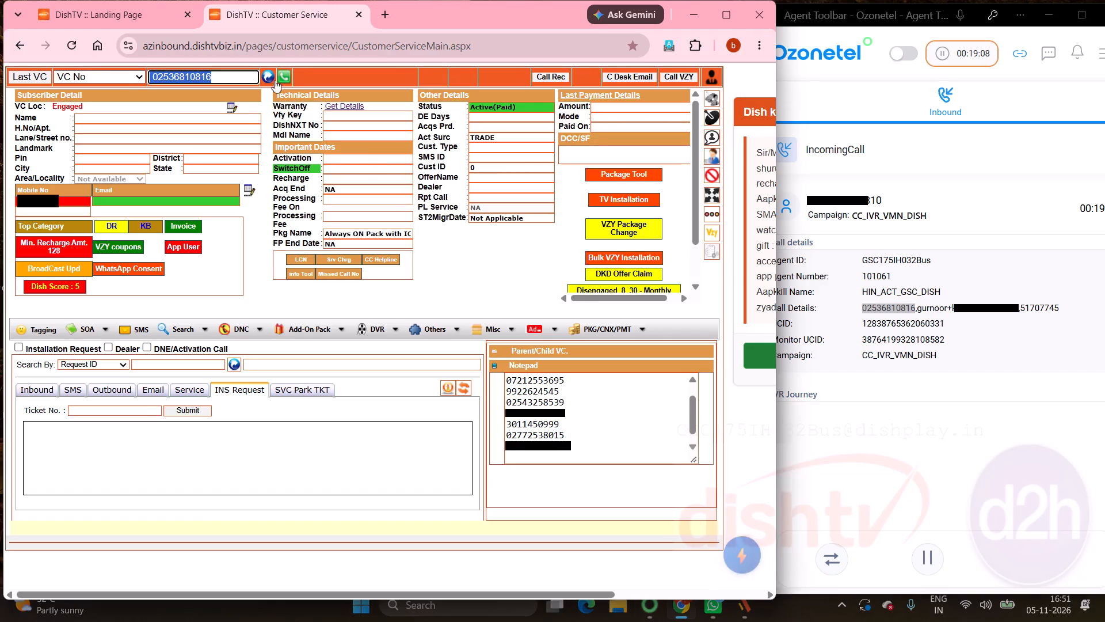
{"action": "left_click", "coordinate": [268, 77]}
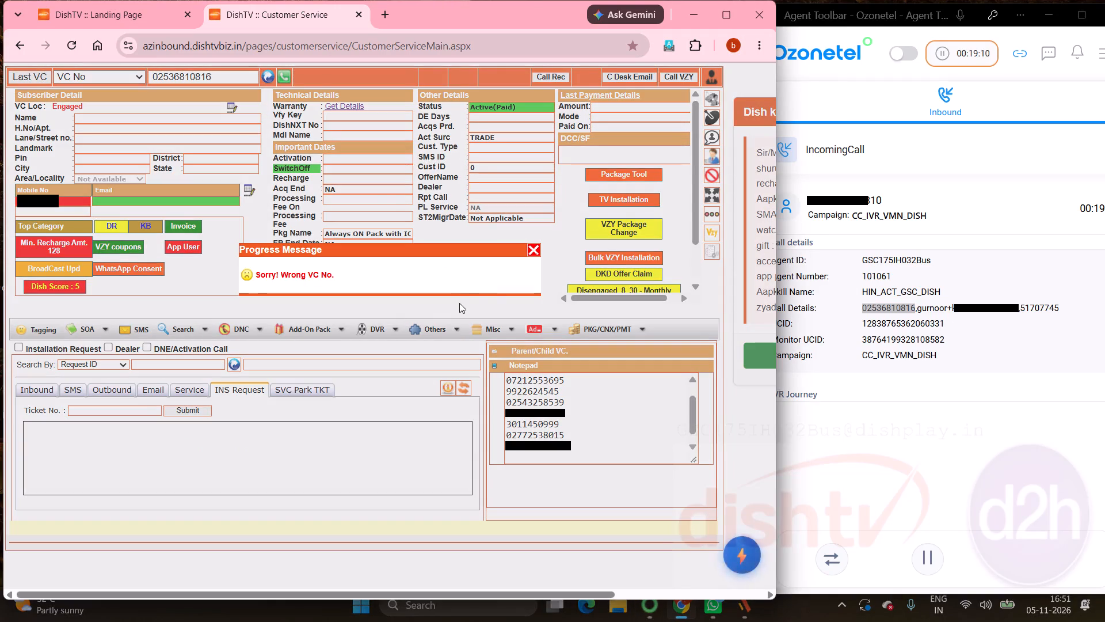
{"action": "left_click", "coordinate": [535, 248]}
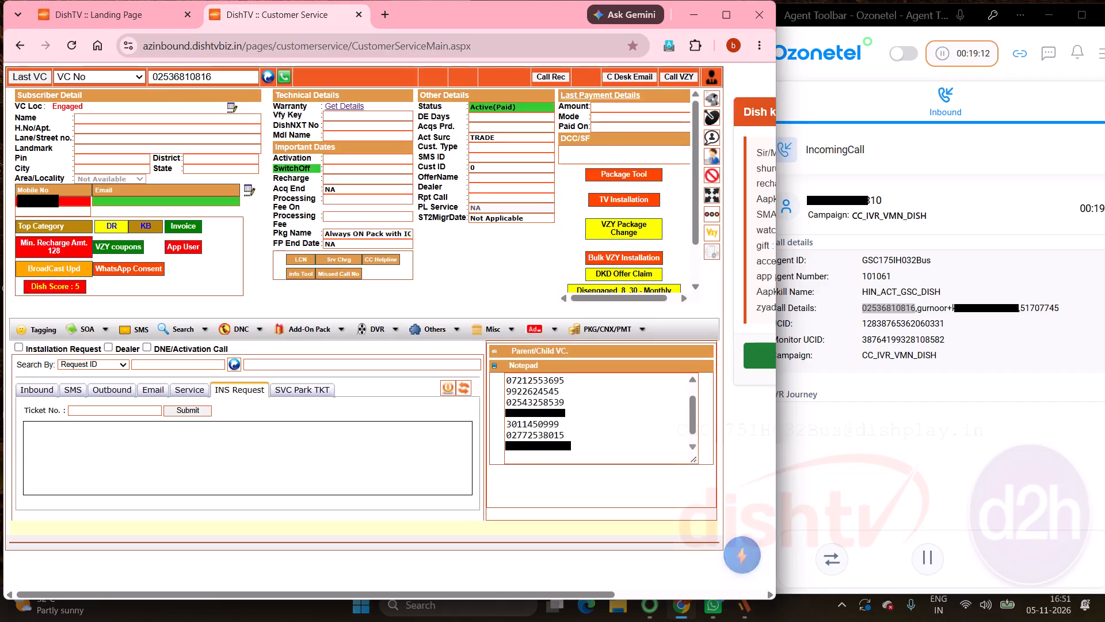
Remove the stray leading space from the VC No entry, load the subscriber record, and dismiss the alert and contact details form.
{"action": "left_click", "coordinate": [153, 75]}
{"action": "key", "text": "BackSpace"}
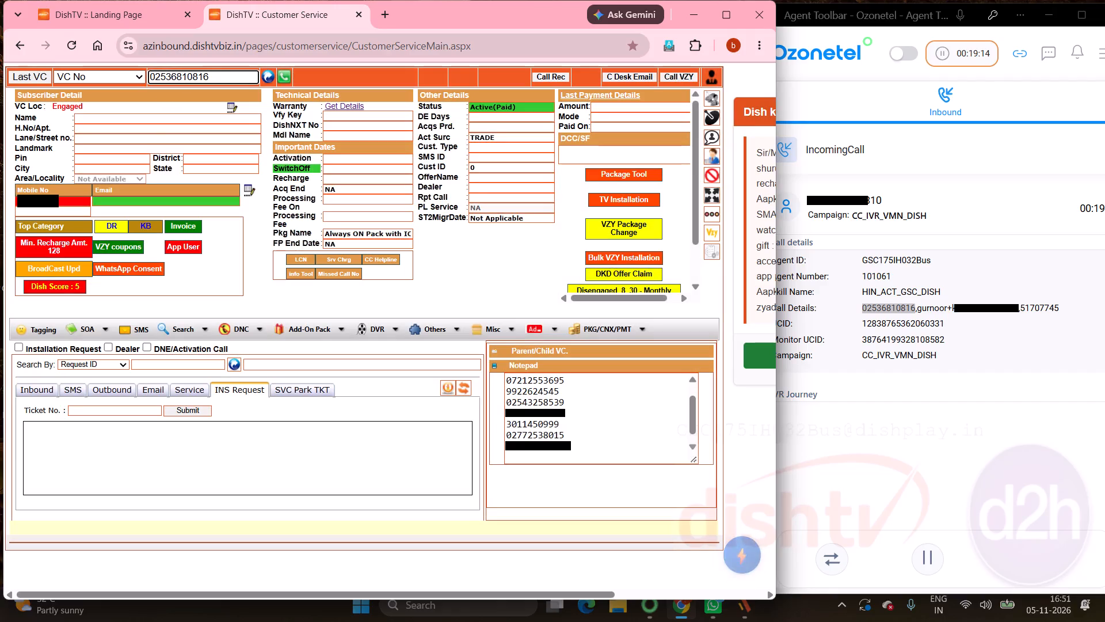
{"action": "left_click", "coordinate": [269, 75]}
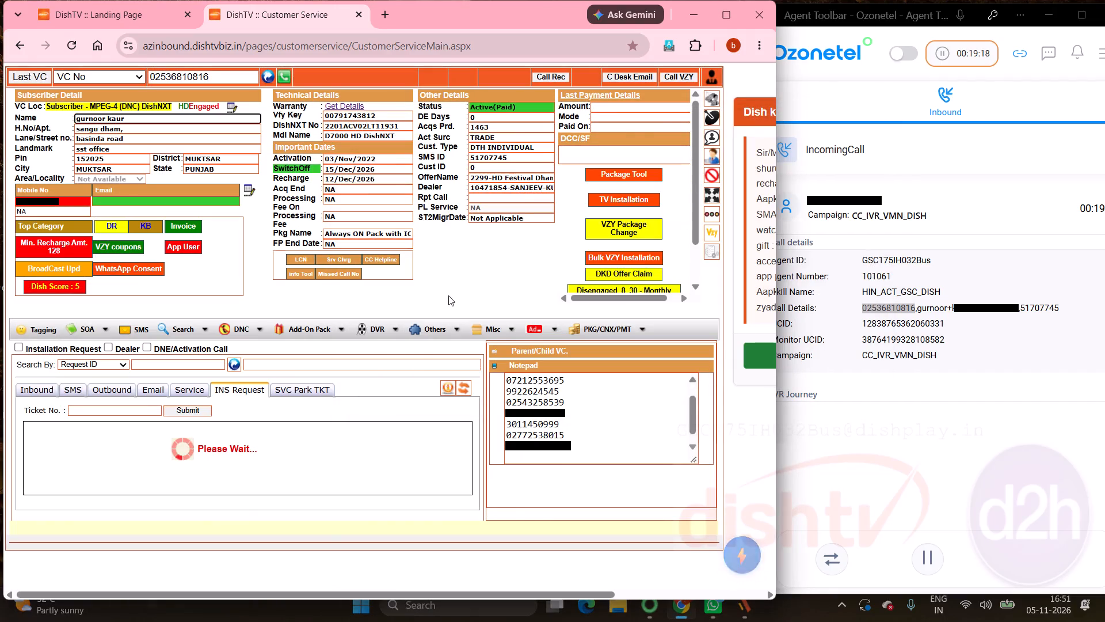
{"action": "left_click", "coordinate": [275, 368]}
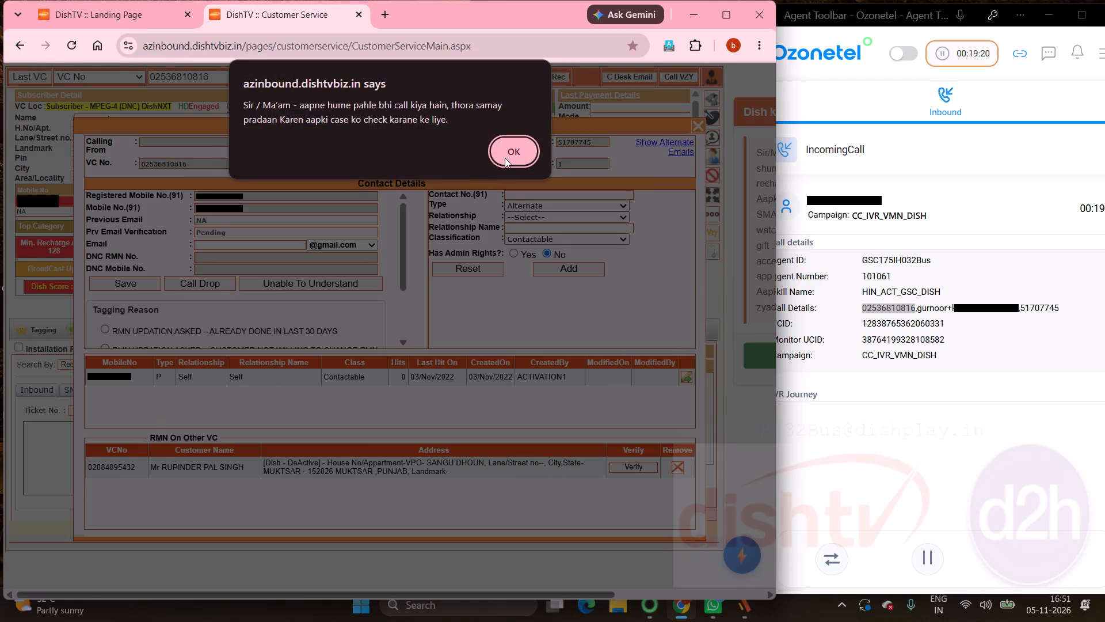
{"action": "left_click", "coordinate": [508, 153]}
{"action": "left_click", "coordinate": [701, 124]}
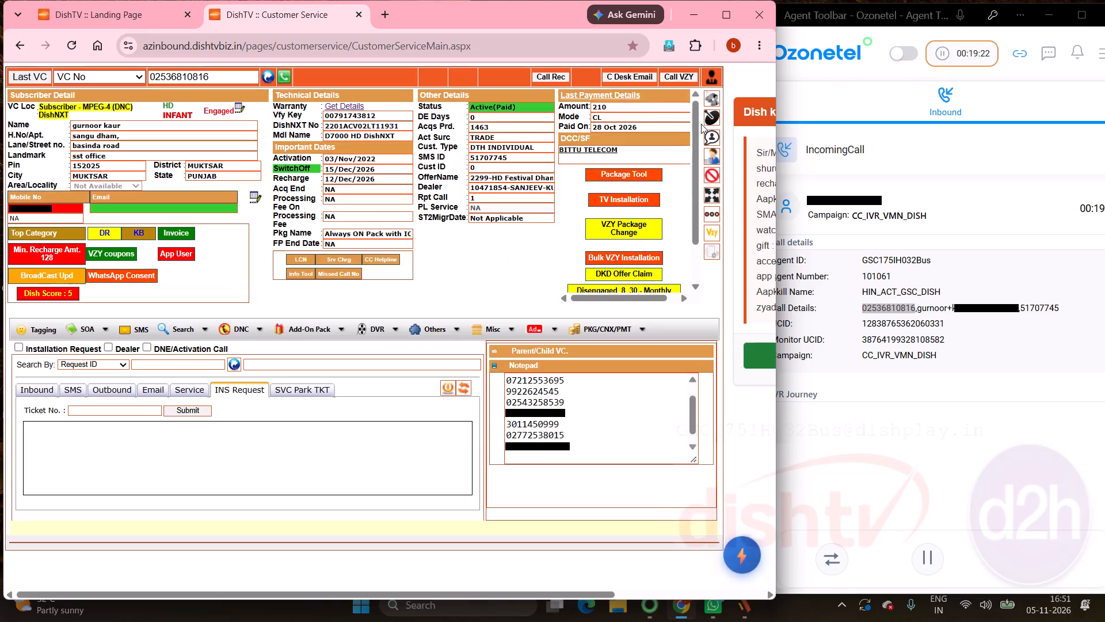
Start a CUSTOMER NOT ABLE TO PROVIDE DETAILS request for this subscriber and copy that category text into Case History.
{"action": "left_click", "coordinate": [295, 365]}
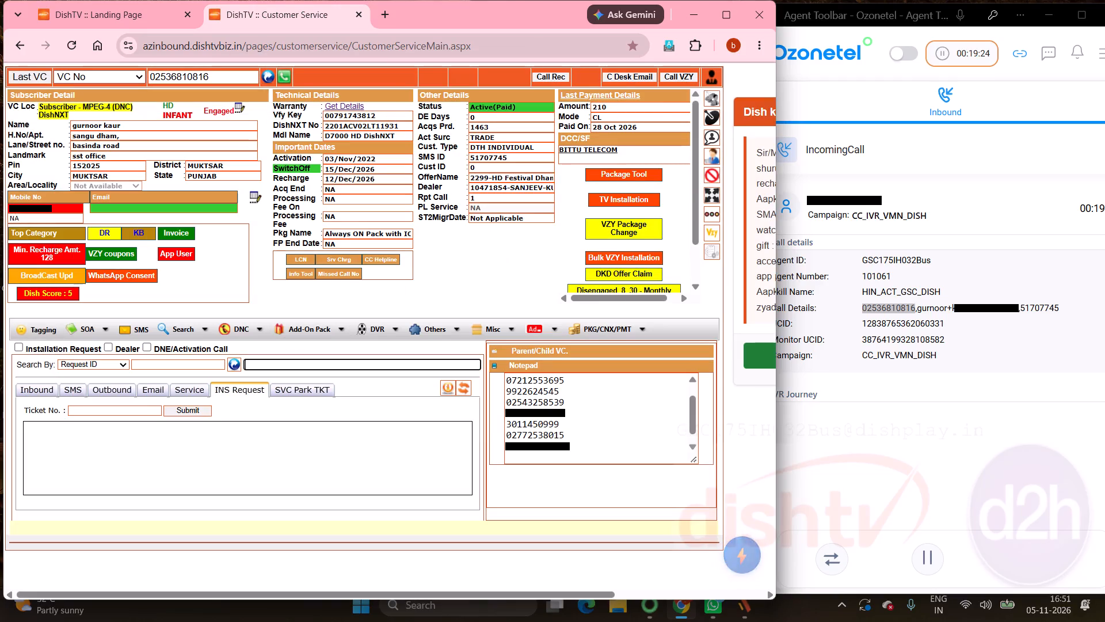
{"action": "type", "text": "CUST"}
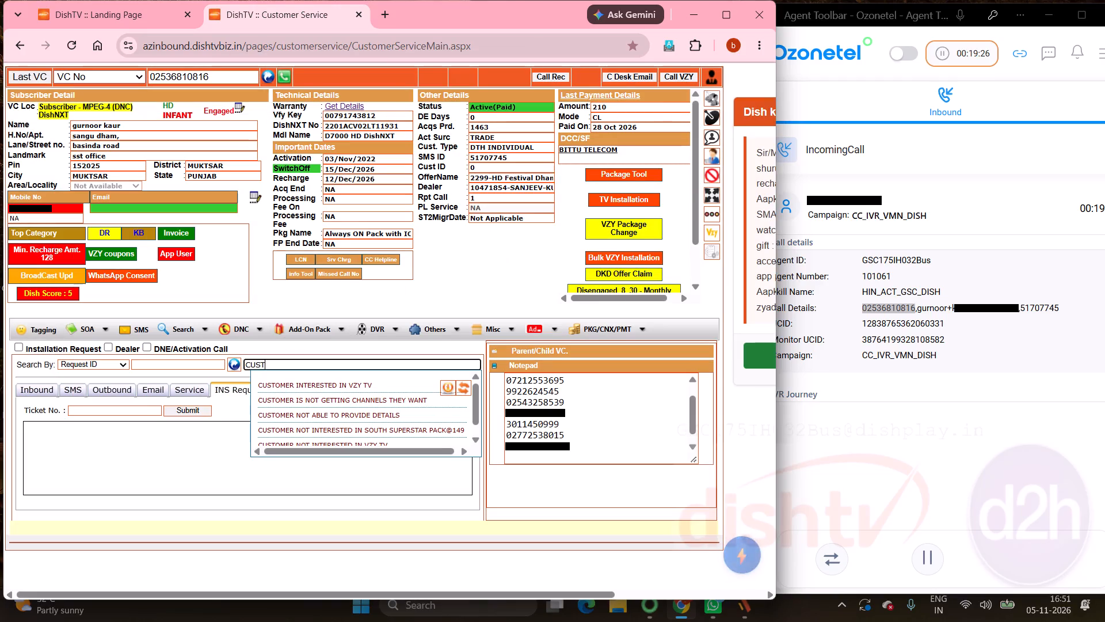
{"action": "left_click", "coordinate": [328, 416]}
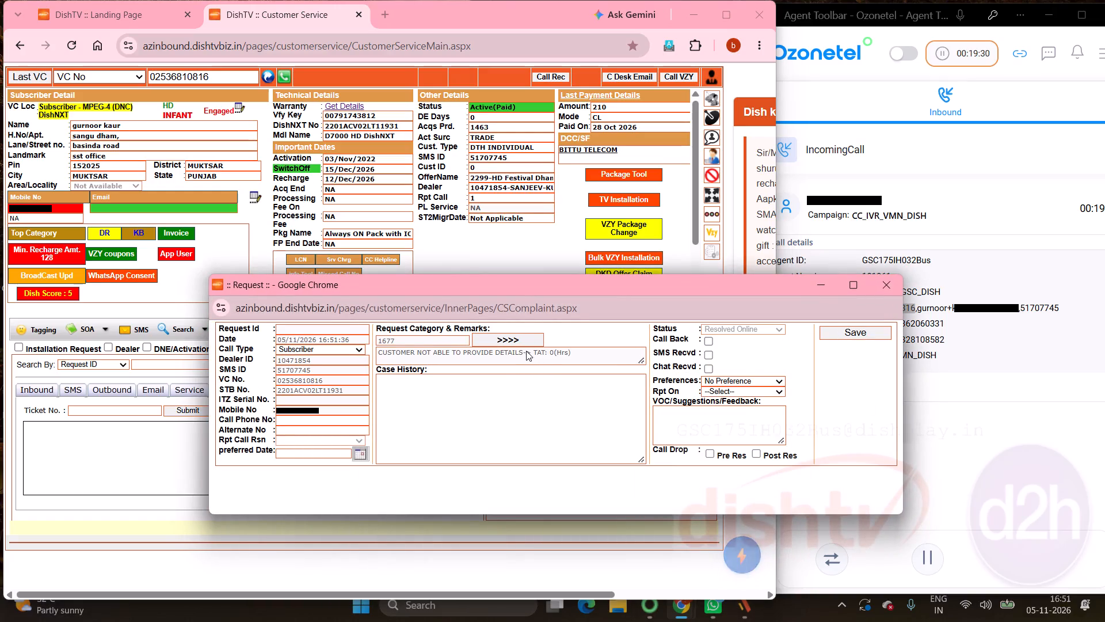
{"action": "left_click_drag", "start_coordinate": [524, 350], "coordinate": [302, 356]}
{"action": "left_click_drag", "start_coordinate": [464, 354], "coordinate": [485, 409]}
Fill Call Phone No and Alternate No with the request's mobile number, and move the request window clear of the call details.
{"action": "left_click_drag", "start_coordinate": [331, 416], "coordinate": [272, 413]}
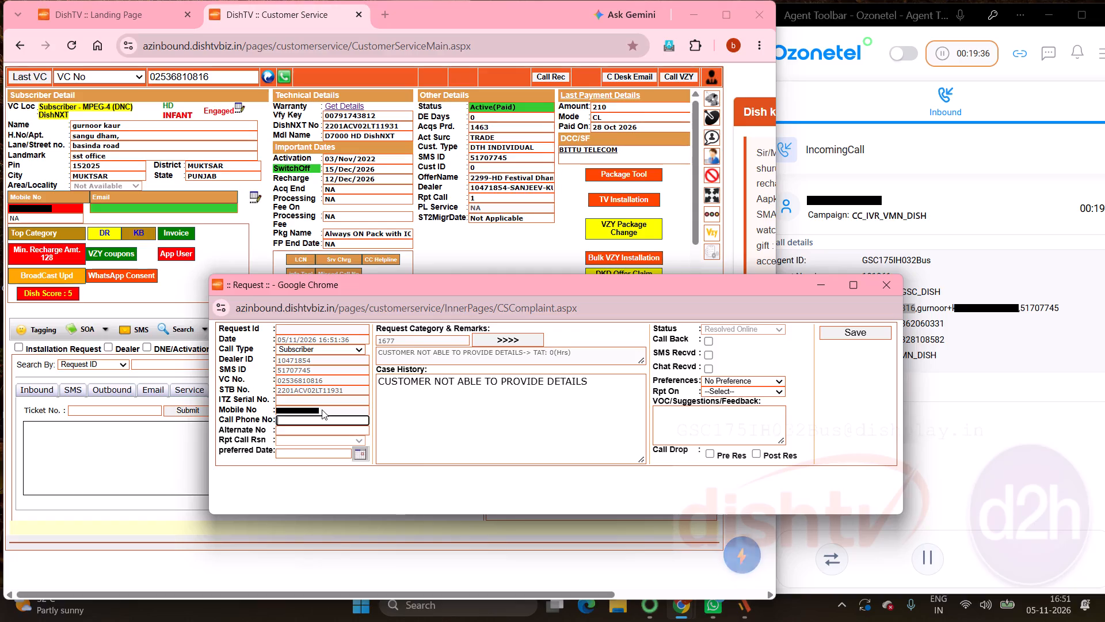
{"action": "left_click_drag", "start_coordinate": [322, 409], "coordinate": [240, 417]}
{"action": "left_click_drag", "start_coordinate": [303, 414], "coordinate": [305, 420]}
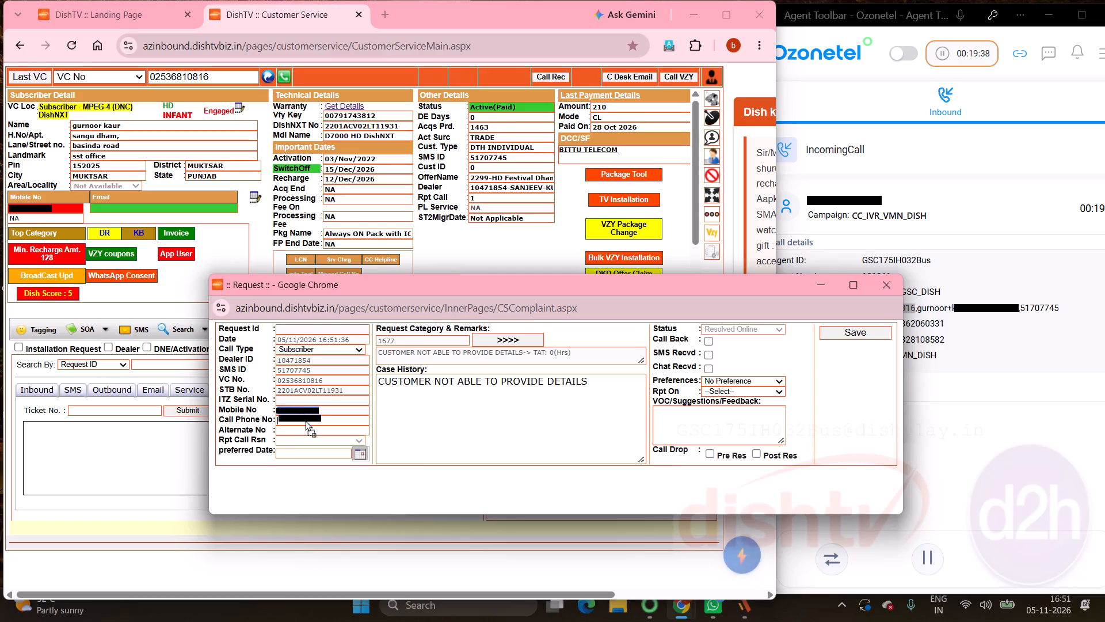
{"action": "left_click_drag", "start_coordinate": [305, 420], "coordinate": [306, 421]}
{"action": "left_click_drag", "start_coordinate": [331, 408], "coordinate": [212, 418]}
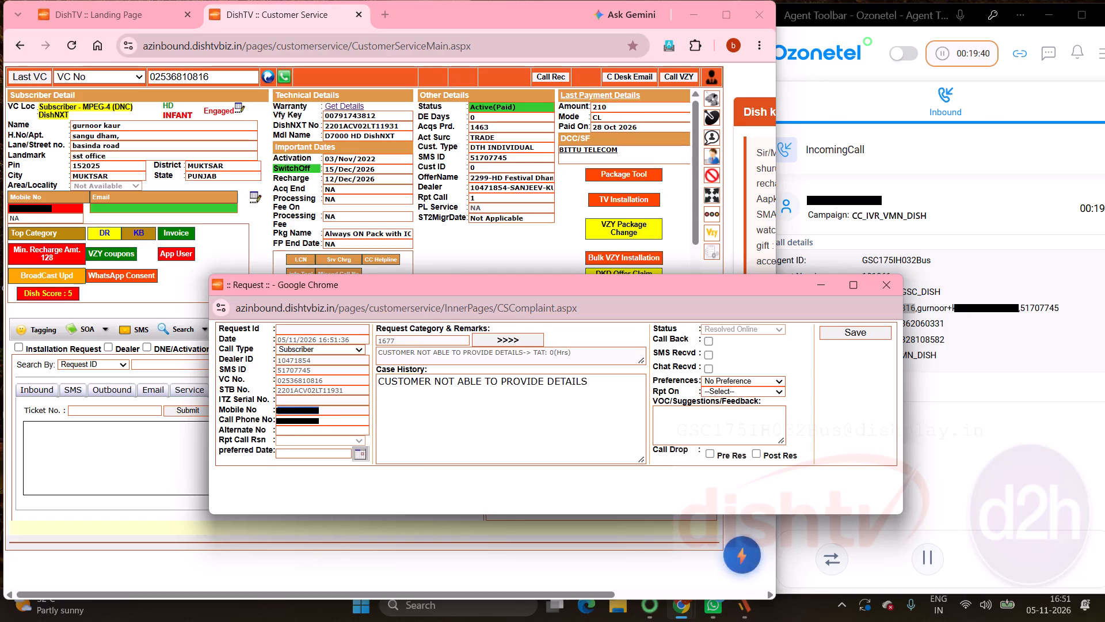
{"action": "left_click_drag", "start_coordinate": [301, 412], "coordinate": [309, 430]}
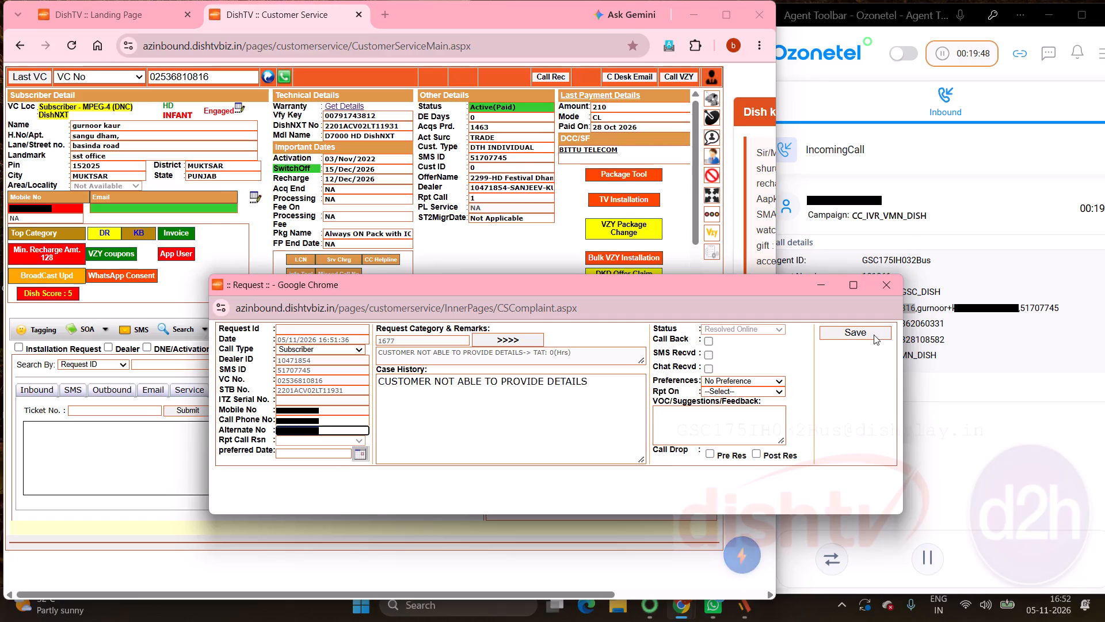
{"action": "left_click_drag", "start_coordinate": [630, 281], "coordinate": [539, 277]}
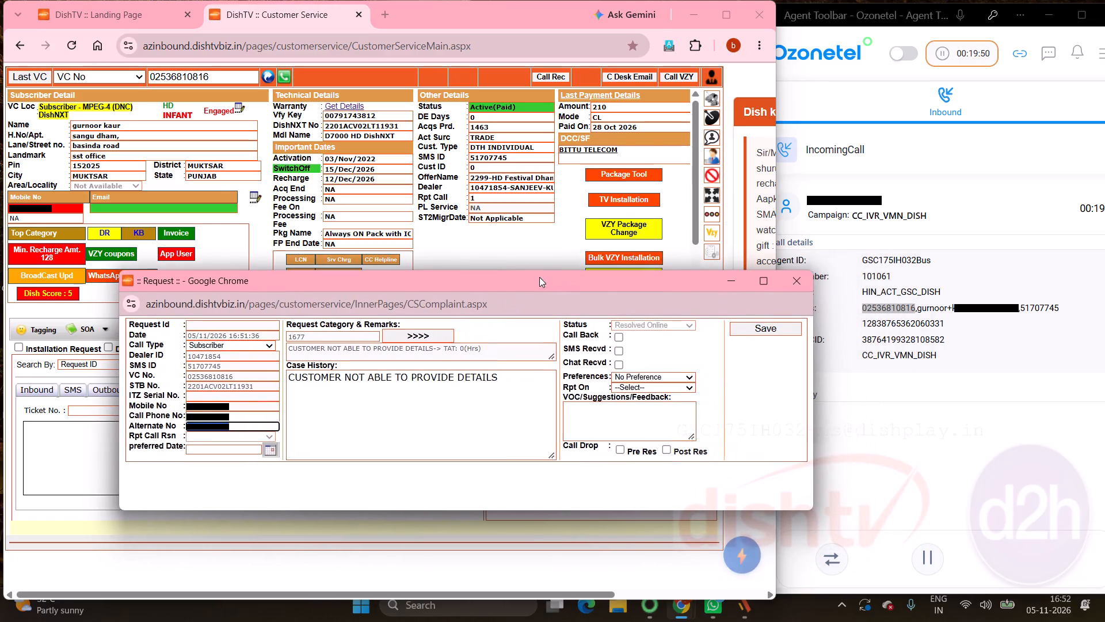
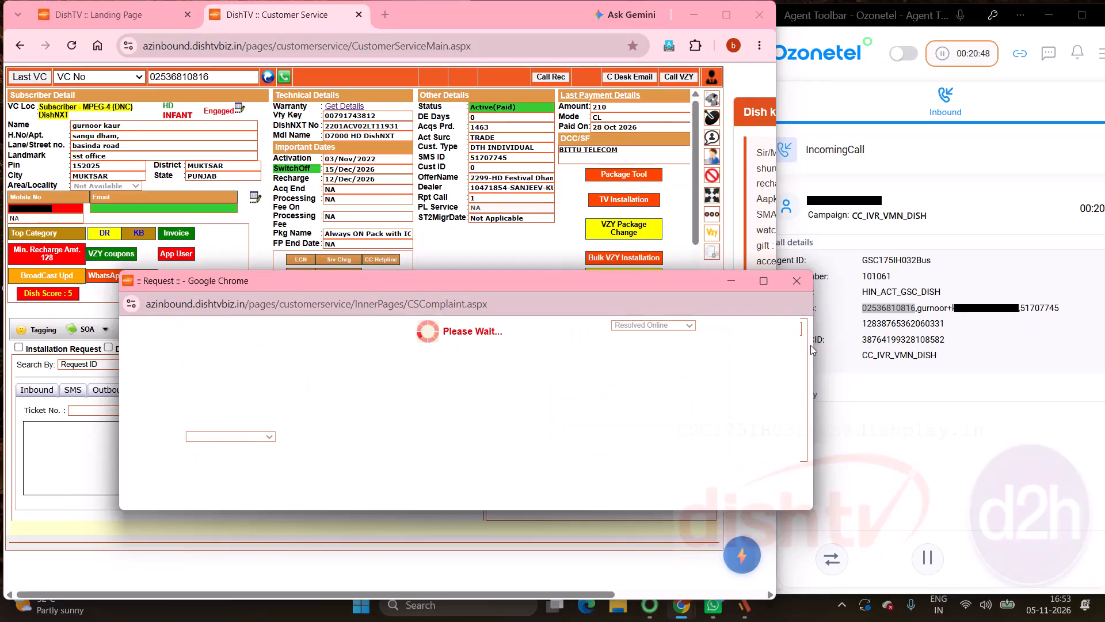
Switch to the Ozonetel Agent Toolbar and transfer the ongoing call to the NoResponse IVR without comments.
{"action": "left_click", "coordinate": [835, 568]}
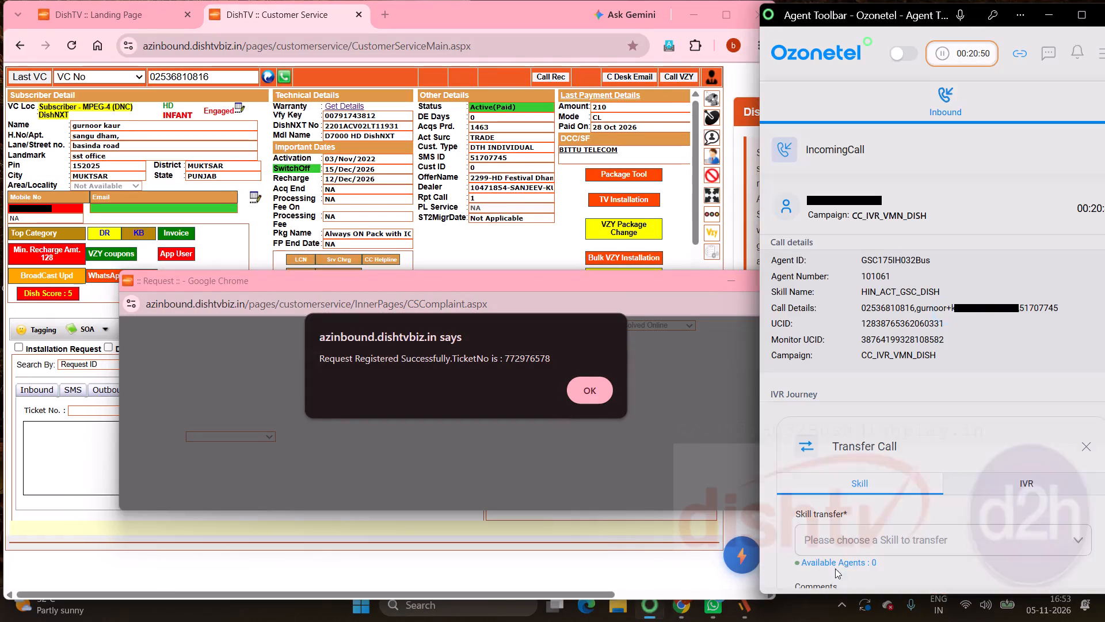
{"action": "left_click", "coordinate": [1030, 480]}
{"action": "left_click", "coordinate": [933, 530]}
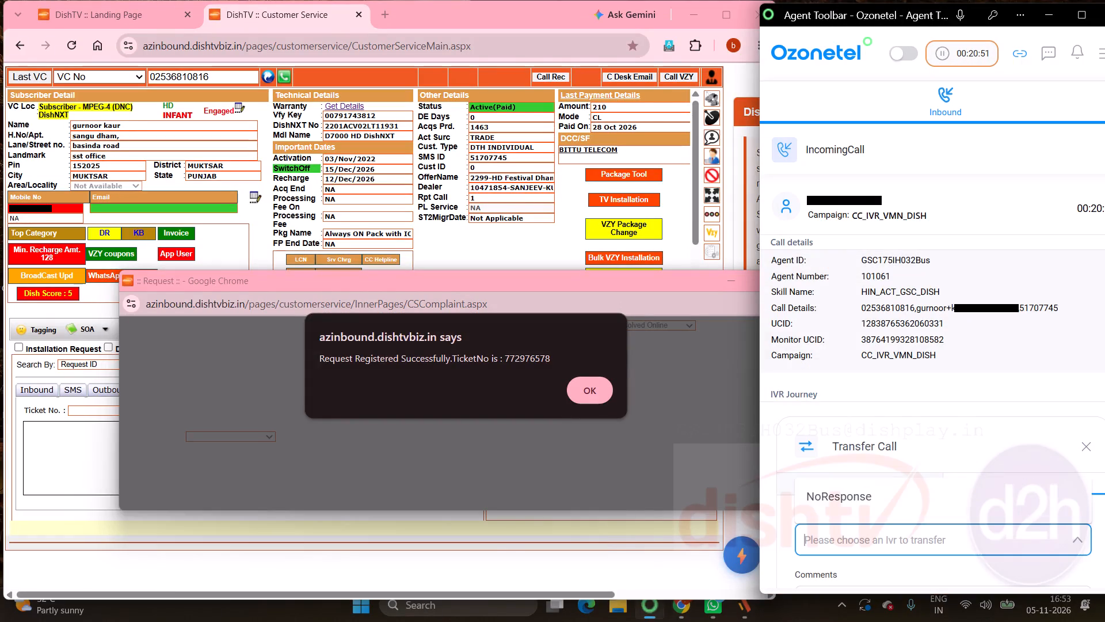
{"action": "left_click", "coordinate": [843, 502]}
{"action": "scroll", "coordinate": [944, 549], "scroll_direction": "down", "scroll_amount": 1}
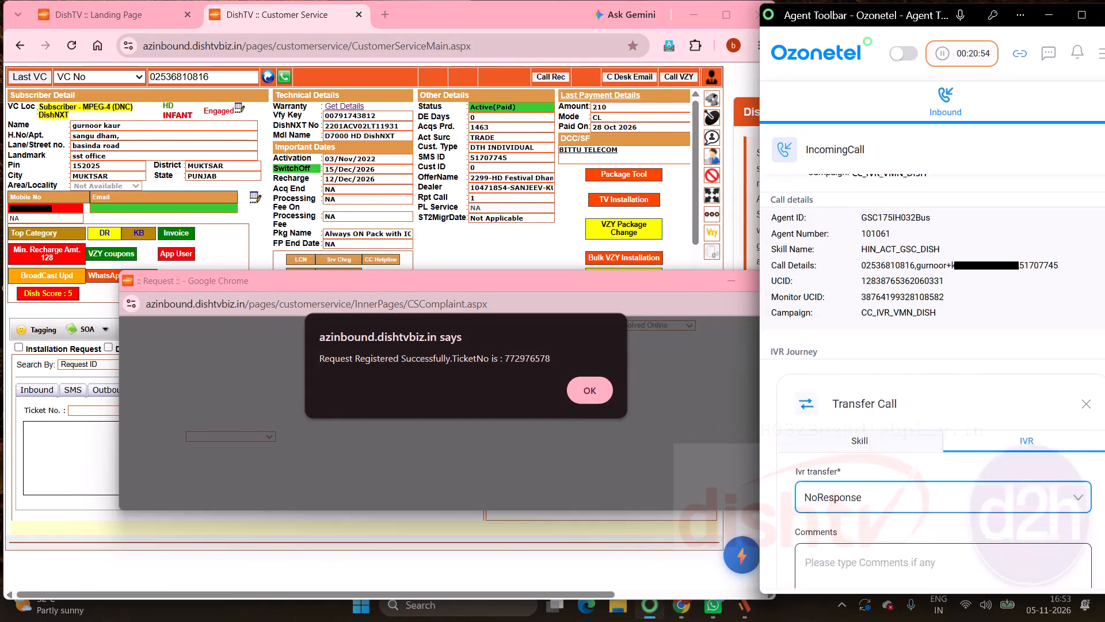
{"action": "scroll", "coordinate": [944, 549], "scroll_direction": "down", "scroll_amount": 2}
{"action": "left_click", "coordinate": [1085, 503]}
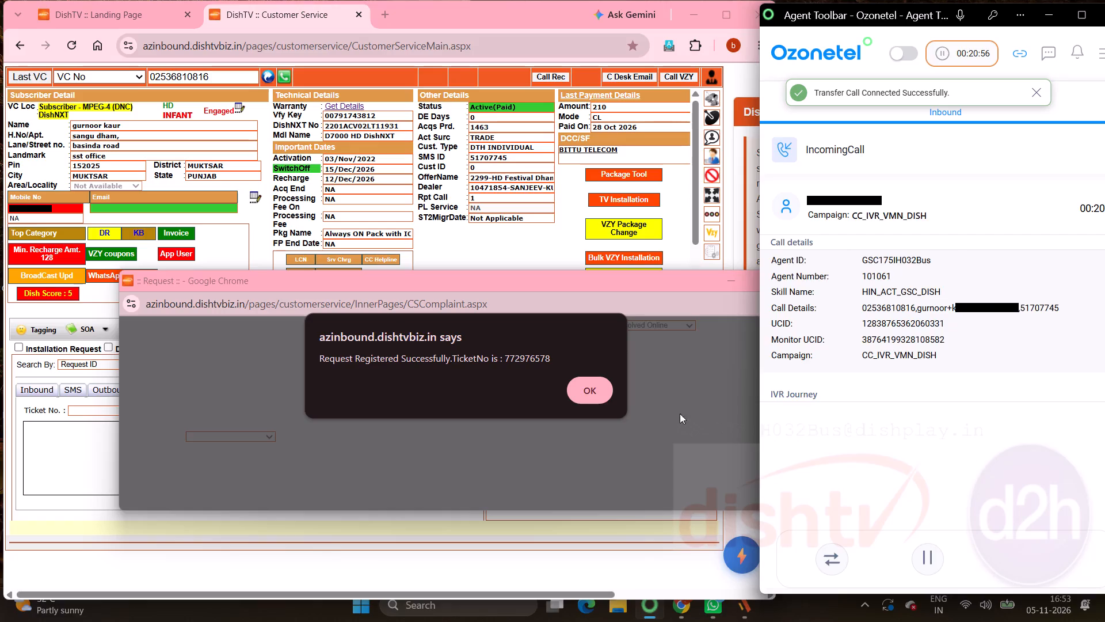
Dismiss the registration alert for the saved request and close the TV & Broadband Survey unanswered.
{"action": "left_click", "coordinate": [587, 402]}
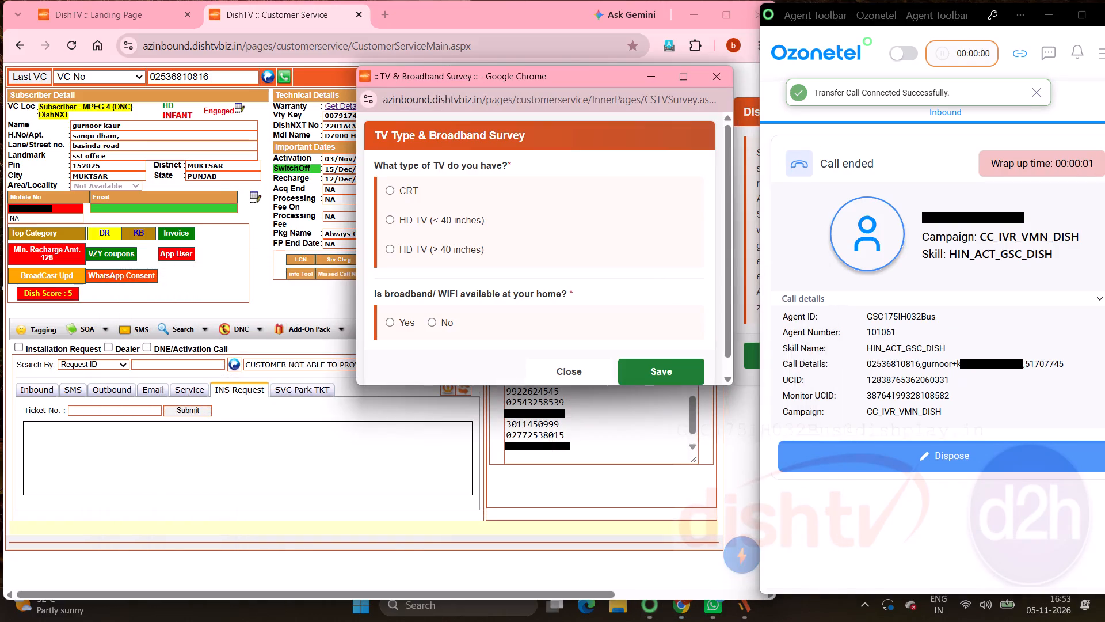
{"action": "left_click", "coordinate": [723, 73]}
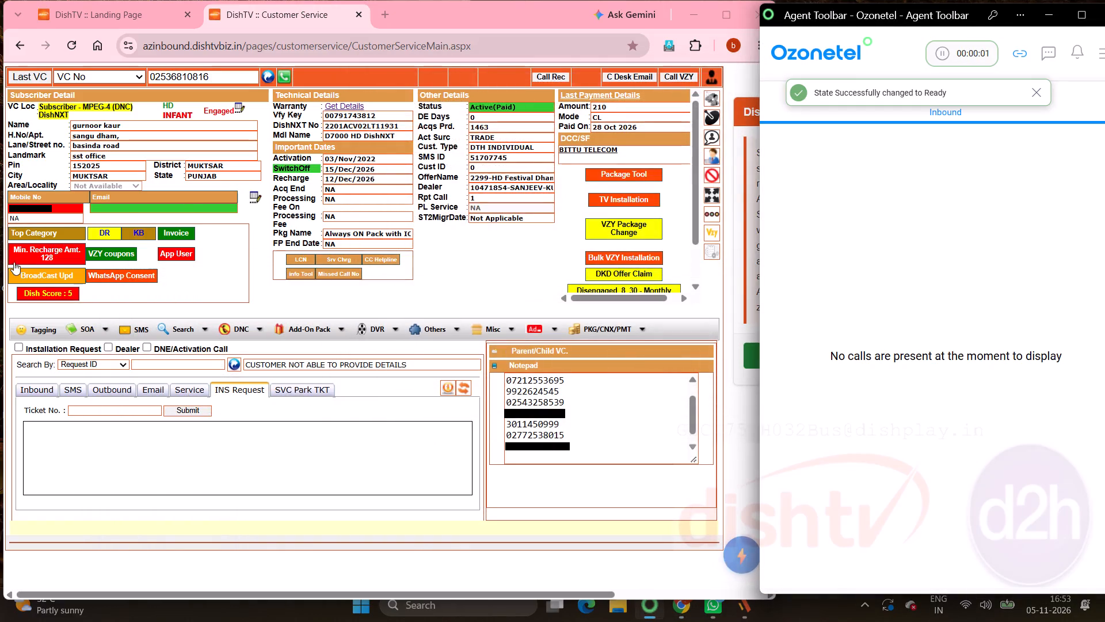
Start a CALL TRANSFER TO NO RESPONSE IVR request from the Top Category options for the same subscriber.
{"action": "left_click", "coordinate": [37, 231]}
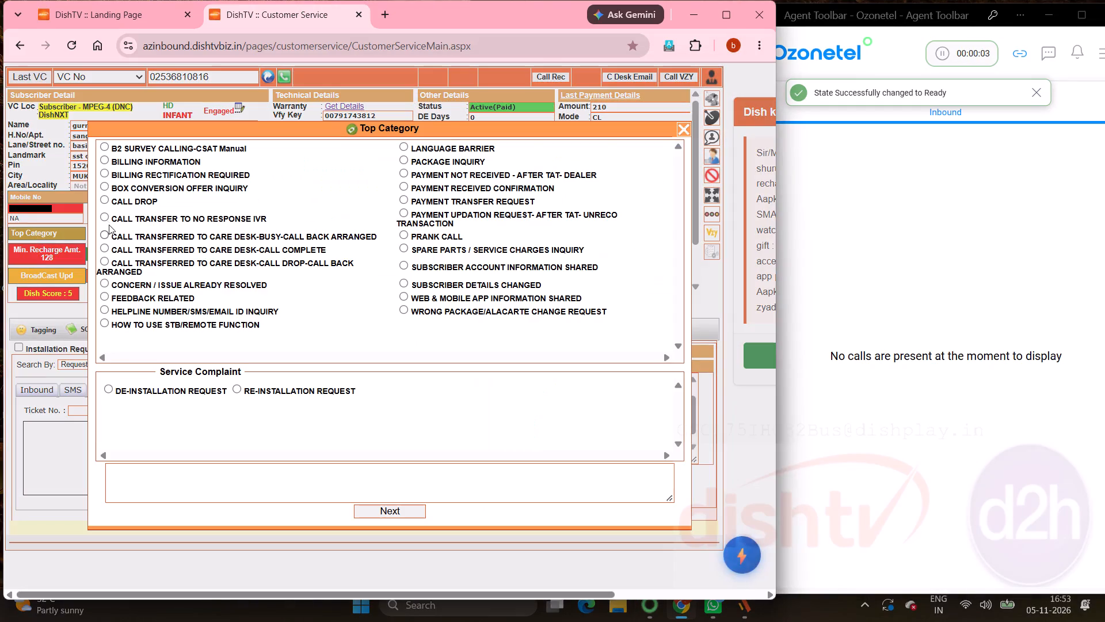
{"action": "left_click", "coordinate": [105, 217]}
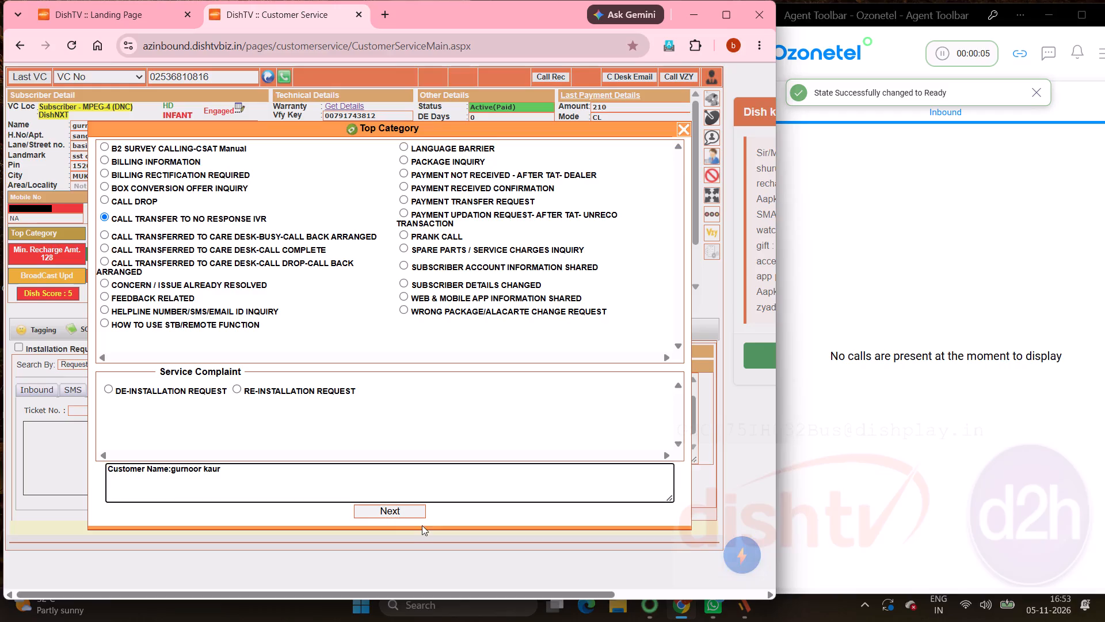
{"action": "left_click", "coordinate": [401, 508]}
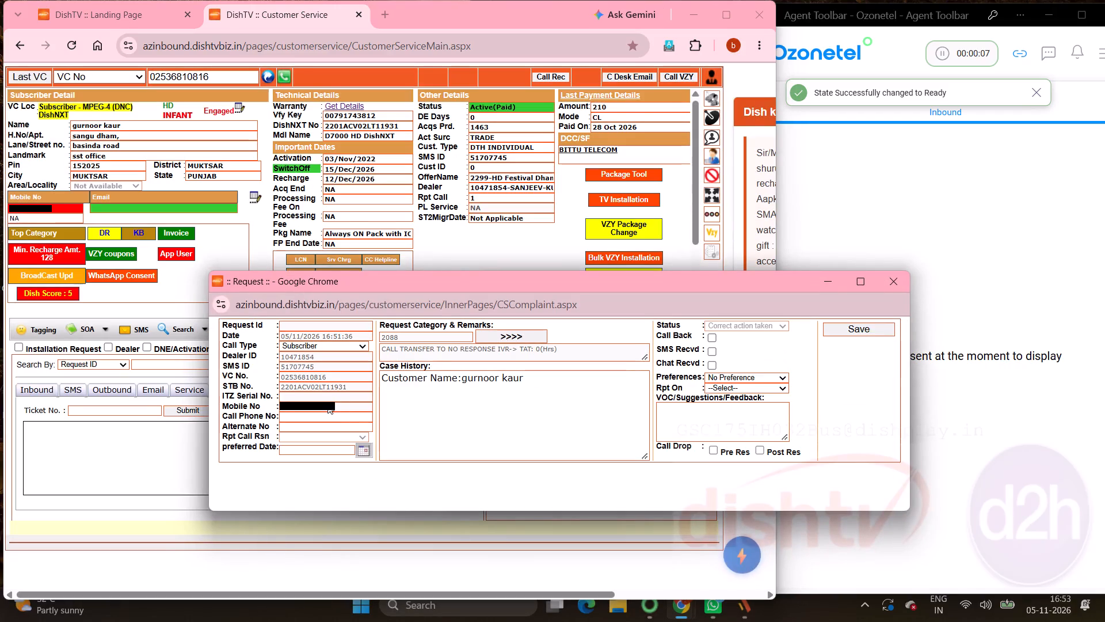
Fill Call Phone No and Alternate No of the new request with its mobile number.
{"action": "left_click_drag", "start_coordinate": [327, 404], "coordinate": [229, 401]}
{"action": "left_click_drag", "start_coordinate": [299, 403], "coordinate": [304, 419]}
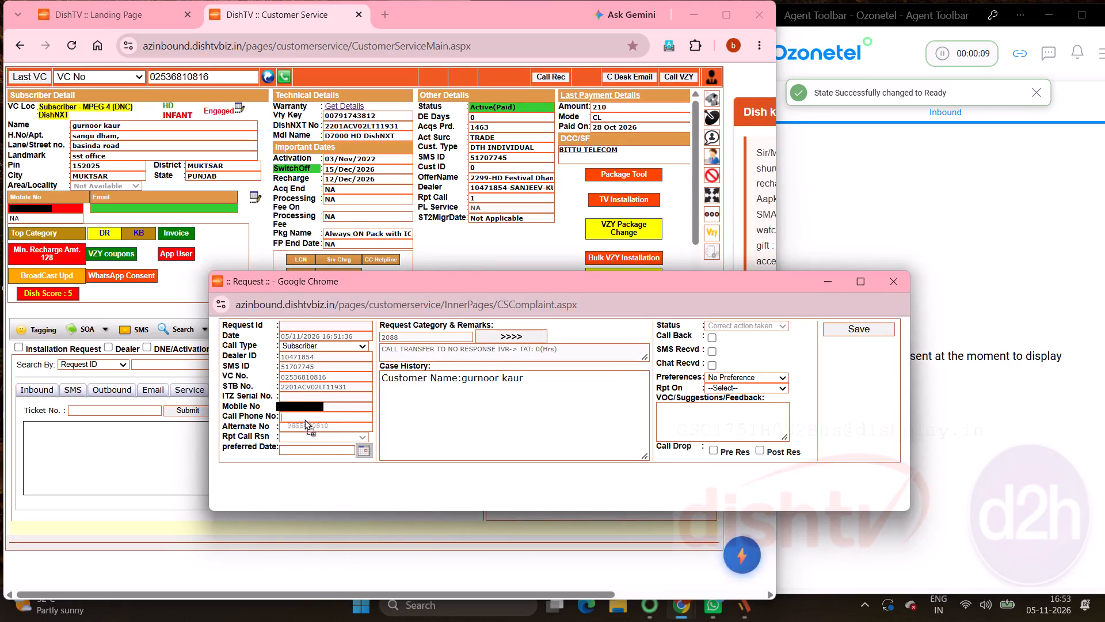
{"action": "left_click_drag", "start_coordinate": [304, 419], "coordinate": [303, 416]}
{"action": "left_click_drag", "start_coordinate": [337, 405], "coordinate": [247, 409]}
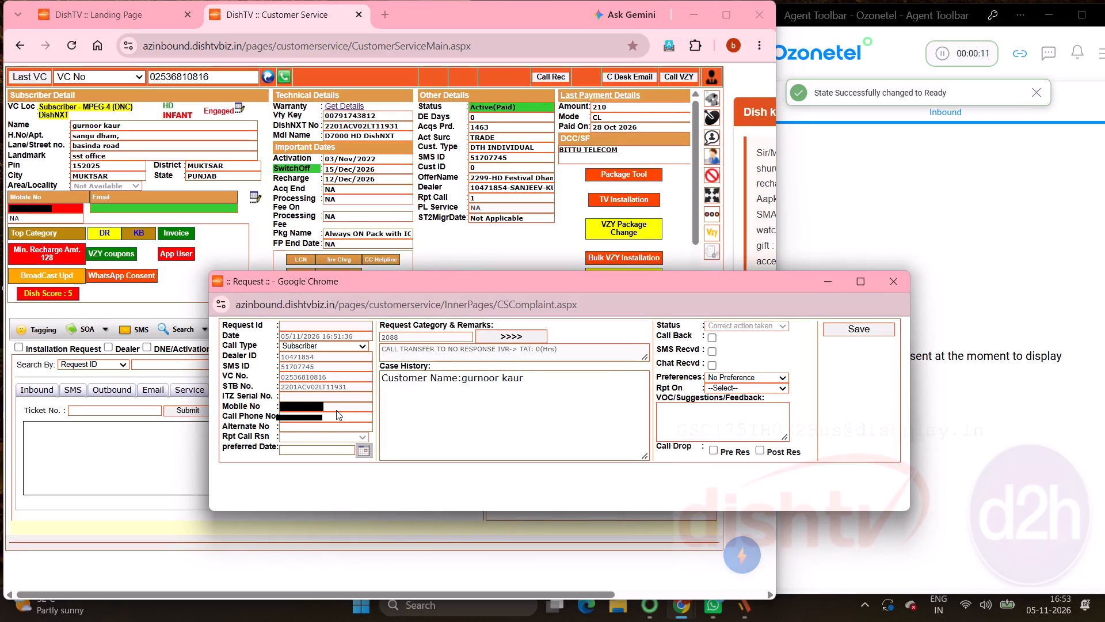
{"action": "left_click_drag", "start_coordinate": [307, 409], "coordinate": [308, 431]}
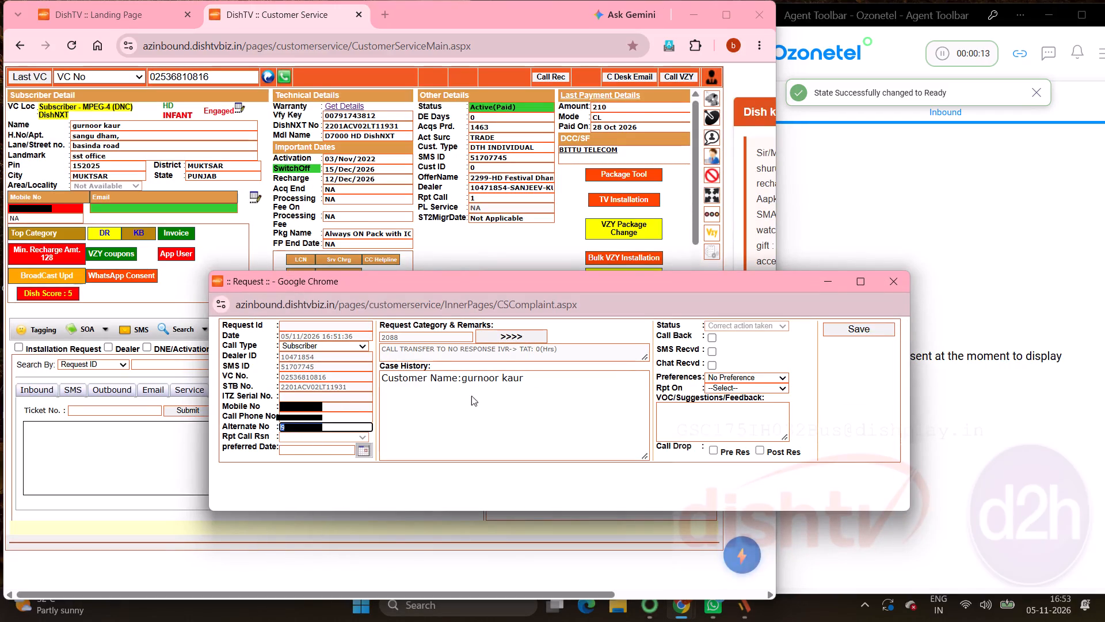
Save the CALL TRANSFER TO NO RESPONSE IVR request and dismiss its registration alert.
{"action": "left_click", "coordinate": [881, 329]}
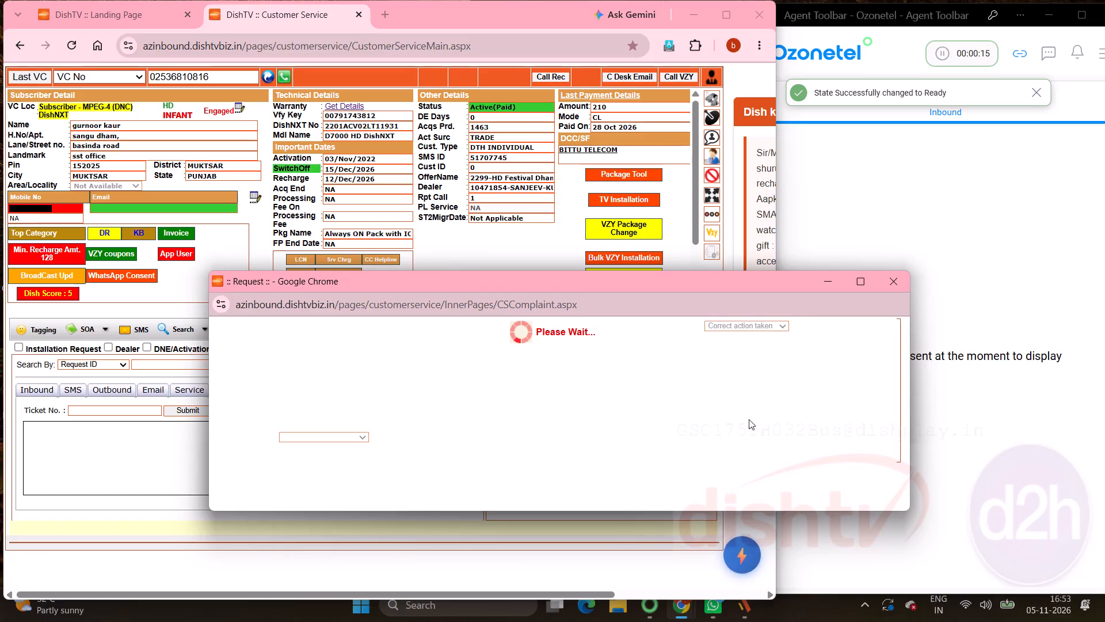
{"action": "left_click", "coordinate": [683, 408]}
{"action": "left_click", "coordinate": [682, 399]}
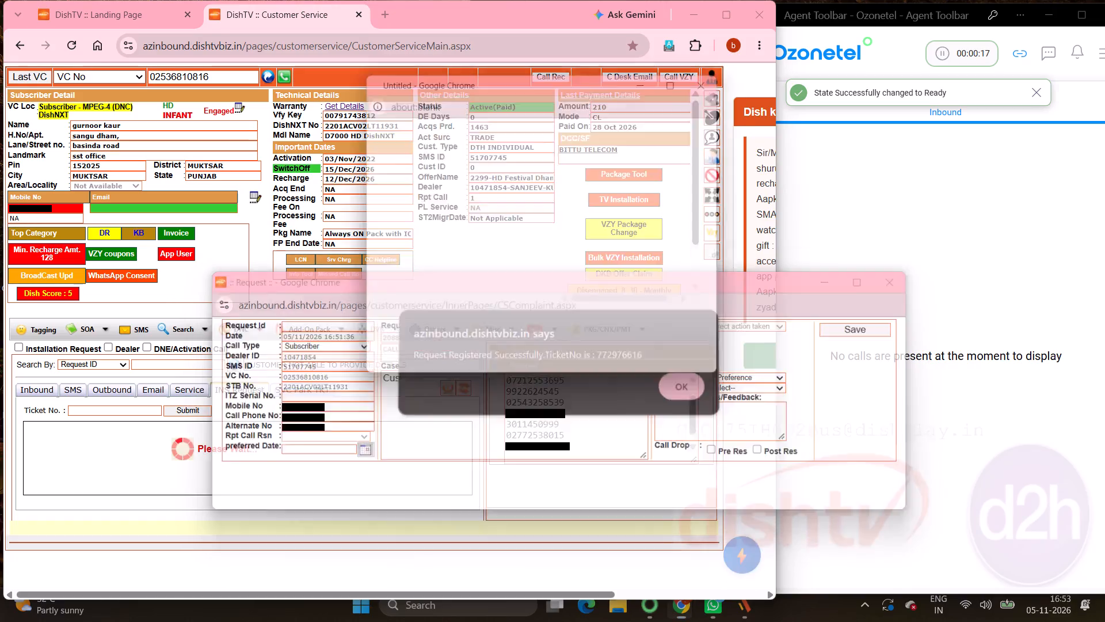
Choose HD TV (< 40 inches) as the TV type in the TV & Broadband Survey.
{"action": "left_click", "coordinate": [695, 225]}
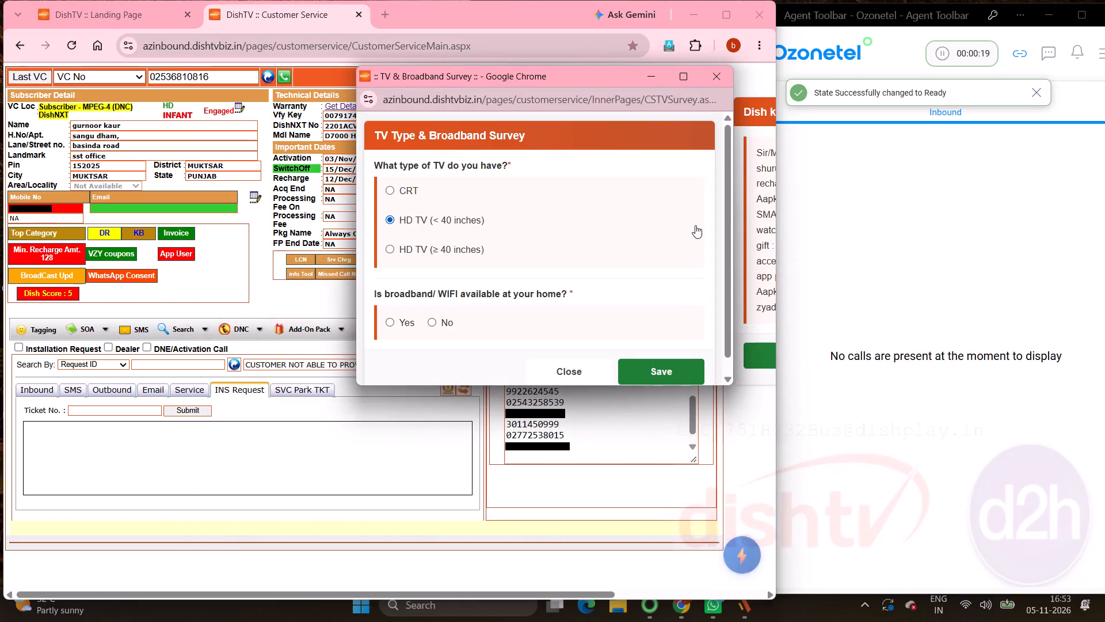
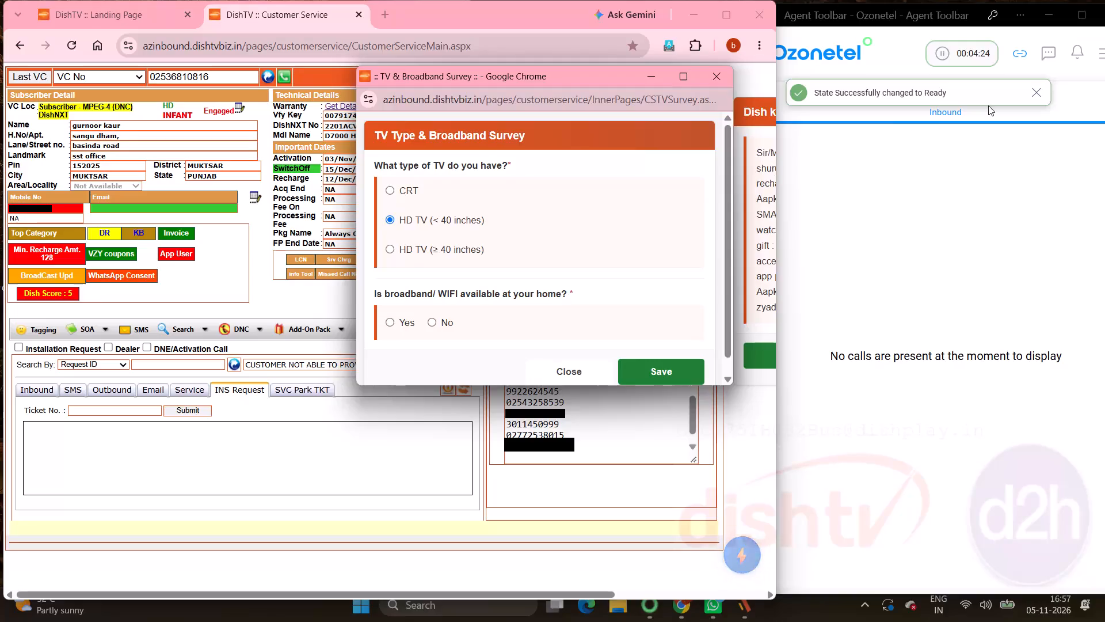
Open the agent Performance page in the Ozonetel toolbar and refresh it to review the day's call and login figures.
{"action": "left_click", "coordinate": [1104, 51]}
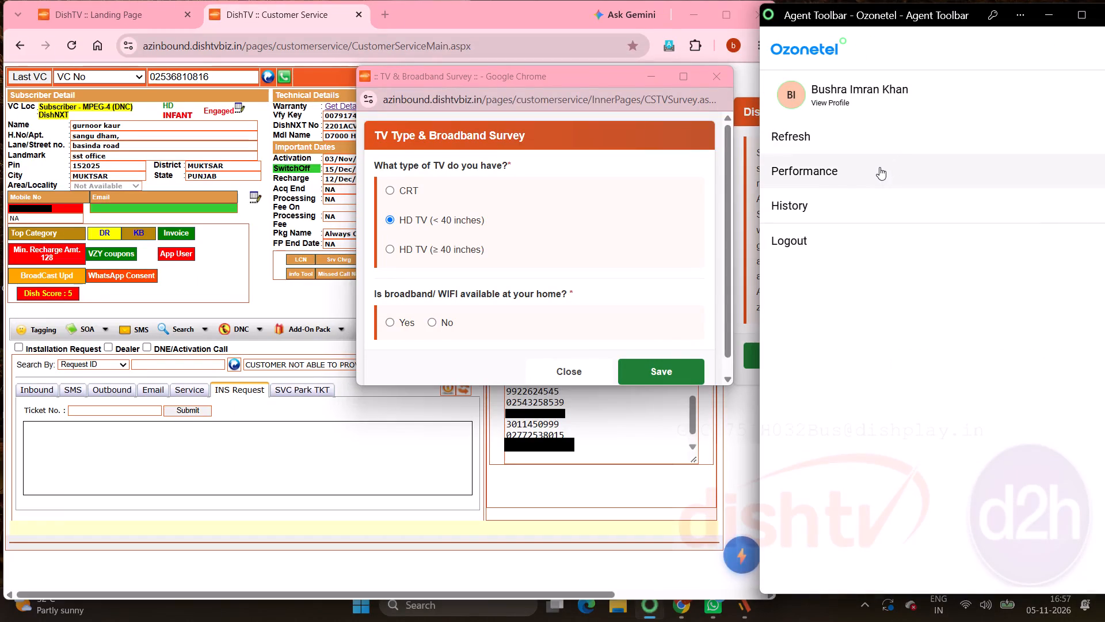
{"action": "left_click", "coordinate": [879, 167]}
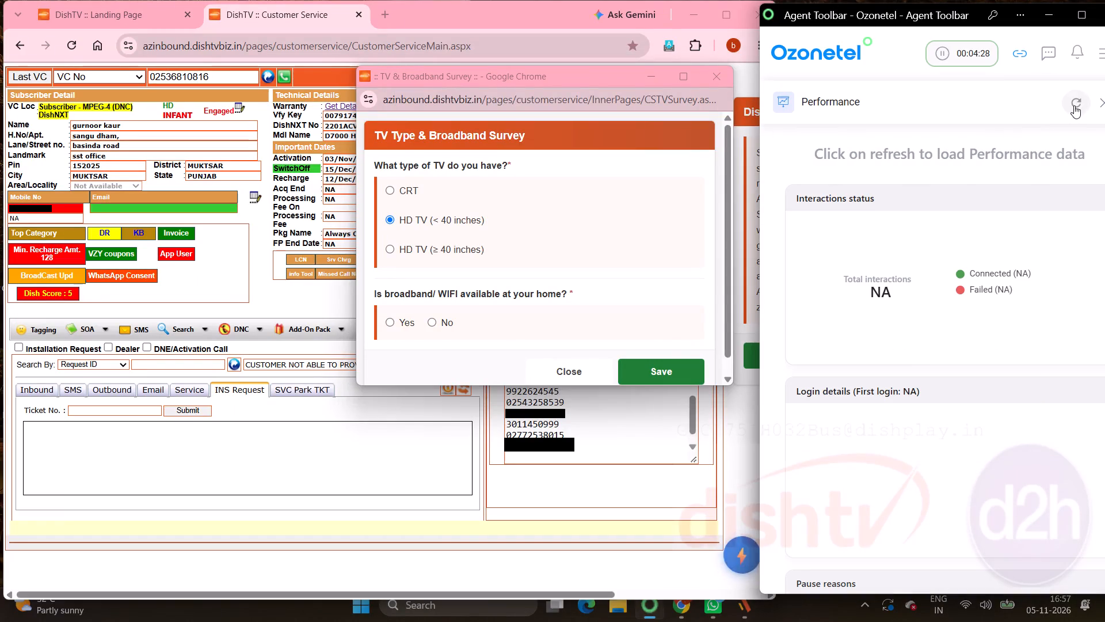
{"action": "left_click", "coordinate": [1074, 105]}
{"action": "scroll", "coordinate": [1074, 105], "scroll_direction": "down", "scroll_amount": 1}
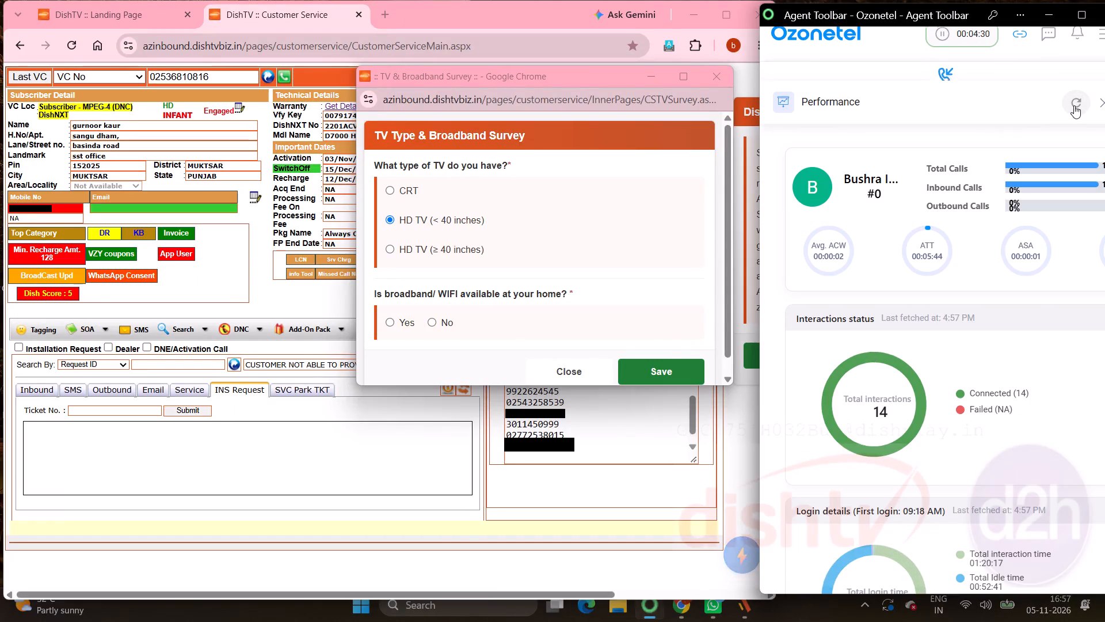
{"action": "scroll", "coordinate": [1074, 105], "scroll_direction": "down", "scroll_amount": 1}
{"action": "scroll", "coordinate": [1034, 312], "scroll_direction": "down", "scroll_amount": 1}
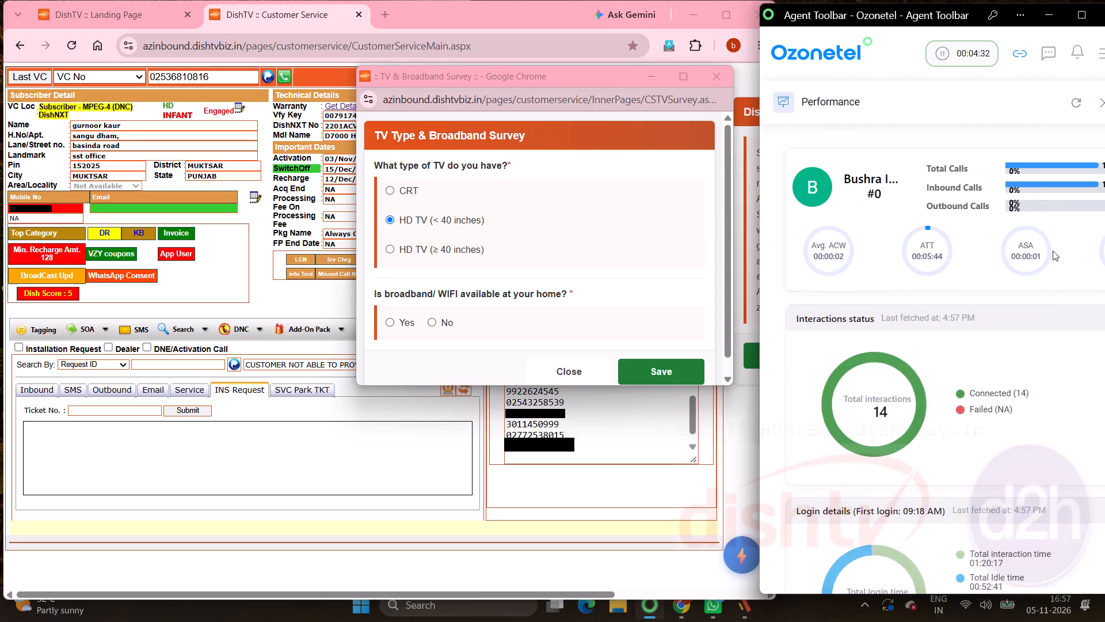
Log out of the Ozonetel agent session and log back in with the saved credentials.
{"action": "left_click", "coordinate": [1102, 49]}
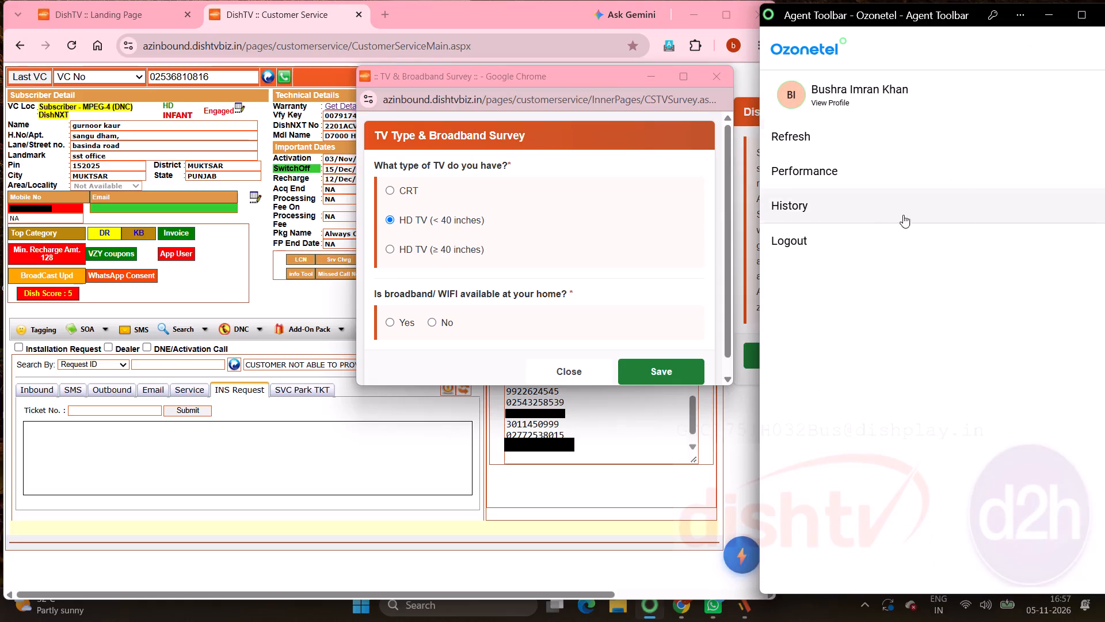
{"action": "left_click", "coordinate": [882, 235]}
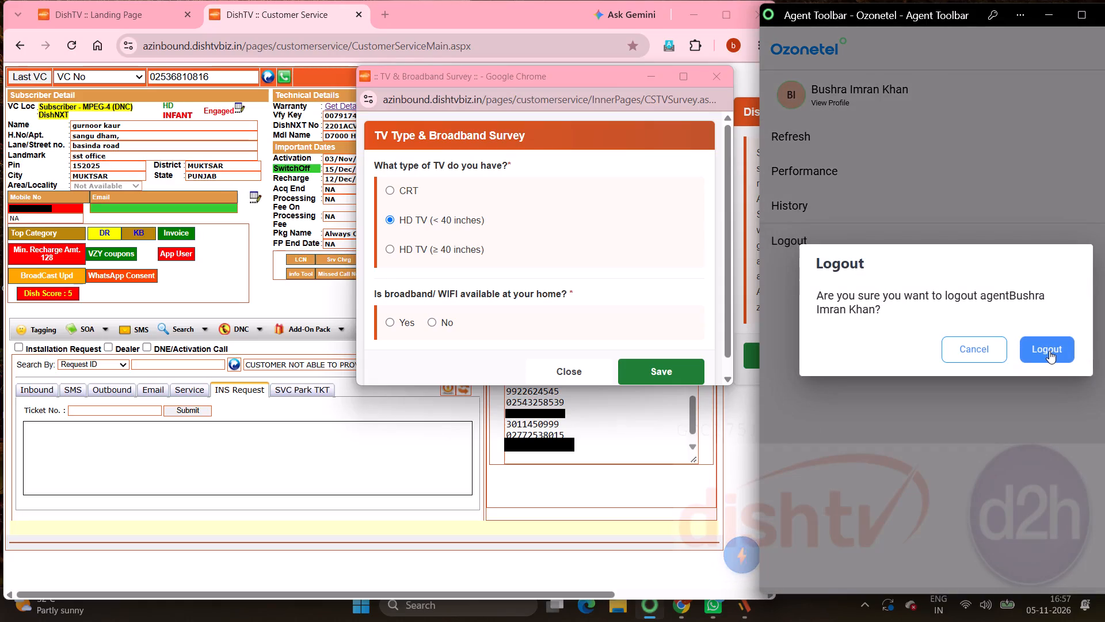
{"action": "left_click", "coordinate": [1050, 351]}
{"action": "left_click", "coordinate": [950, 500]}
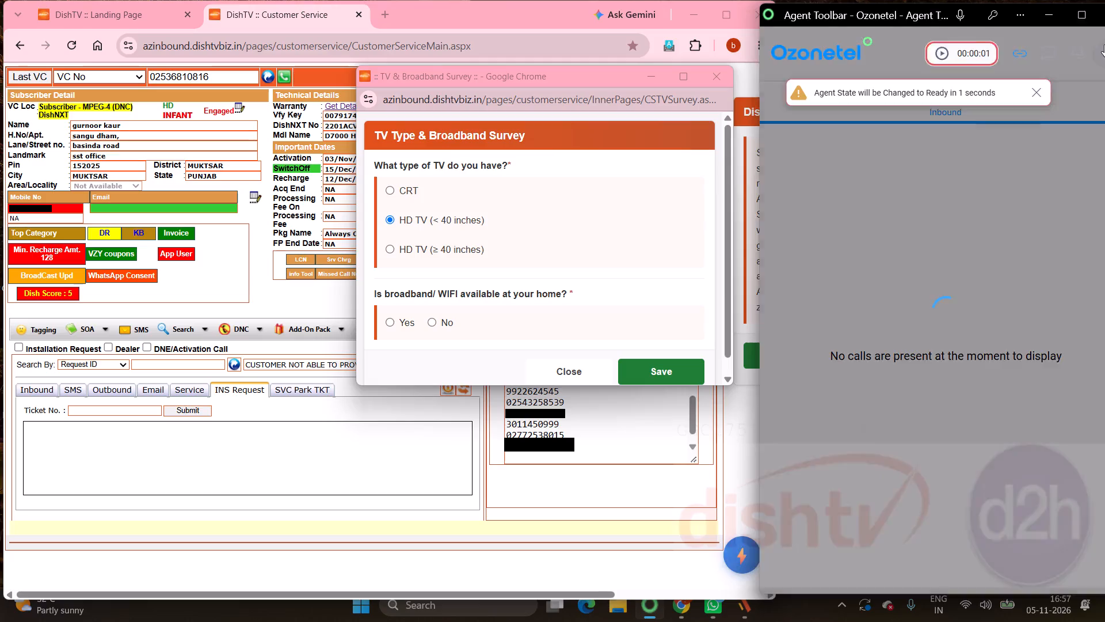
Log out of the Ozonetel agent session, confirm the logout, and close the Agent Toolbar window.
{"action": "left_click", "coordinate": [1104, 59]}
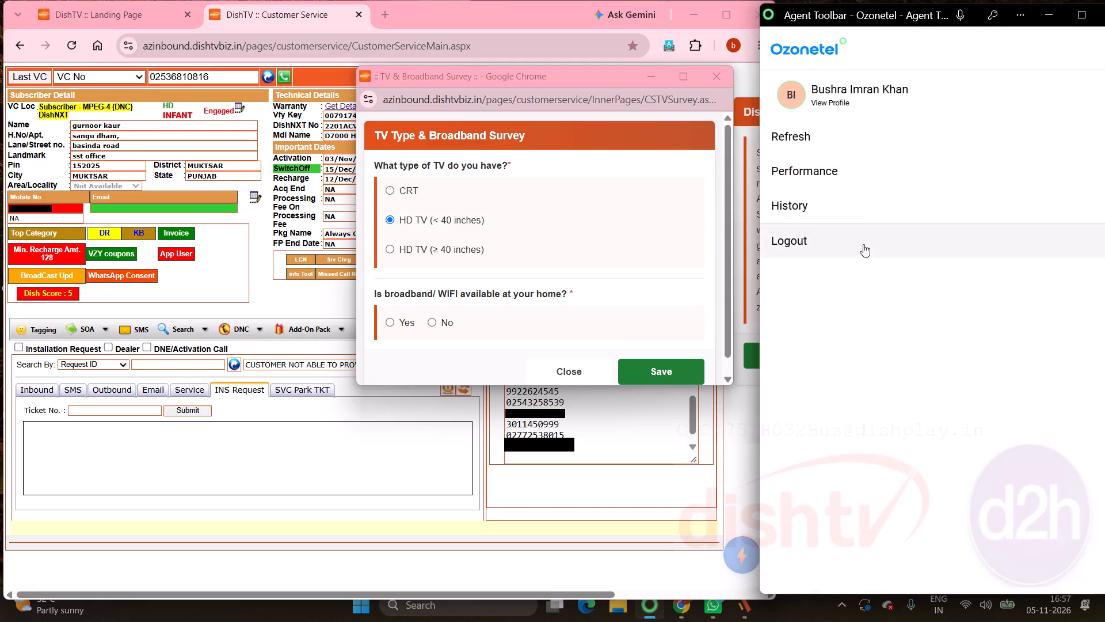
{"action": "left_click", "coordinate": [860, 248]}
{"action": "left_click", "coordinate": [1053, 358]}
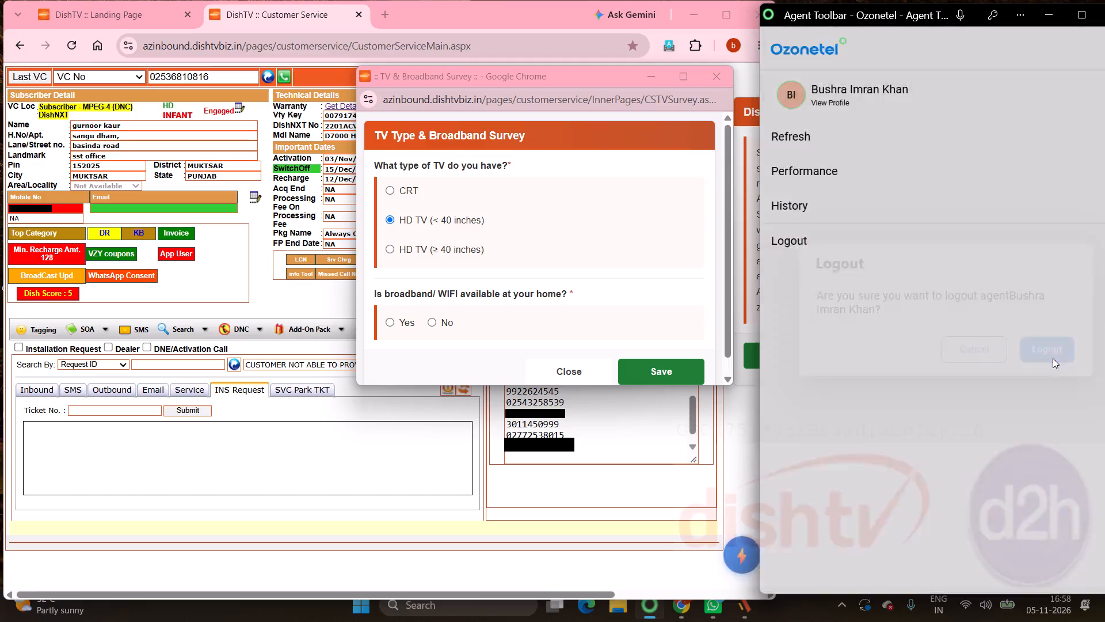
{"action": "left_click", "coordinate": [1104, 28]}
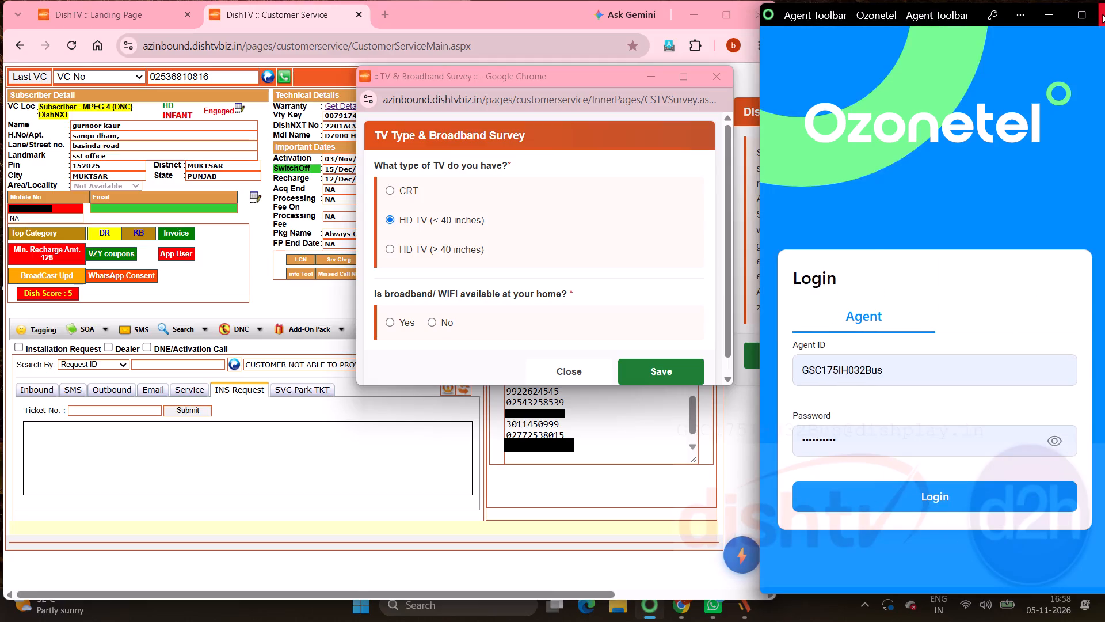
{"action": "left_click", "coordinate": [1102, 14]}
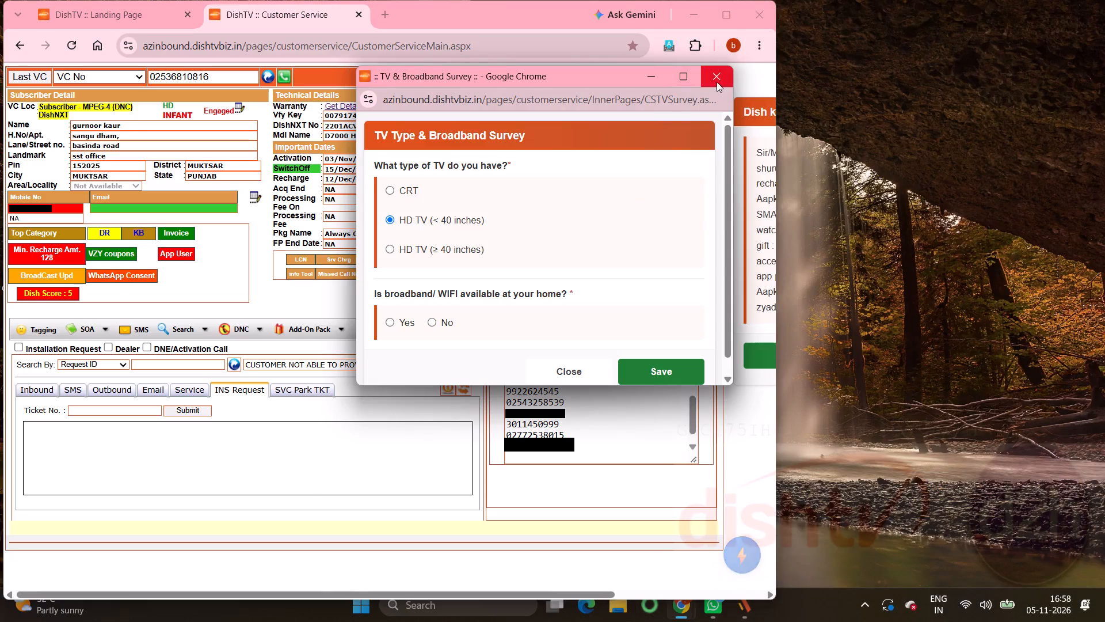
Close the TV & Broadband Survey window without saving it, and close the browser window holding the DishTV customer service pages.
{"action": "left_click", "coordinate": [717, 82]}
{"action": "left_click", "coordinate": [756, 19]}
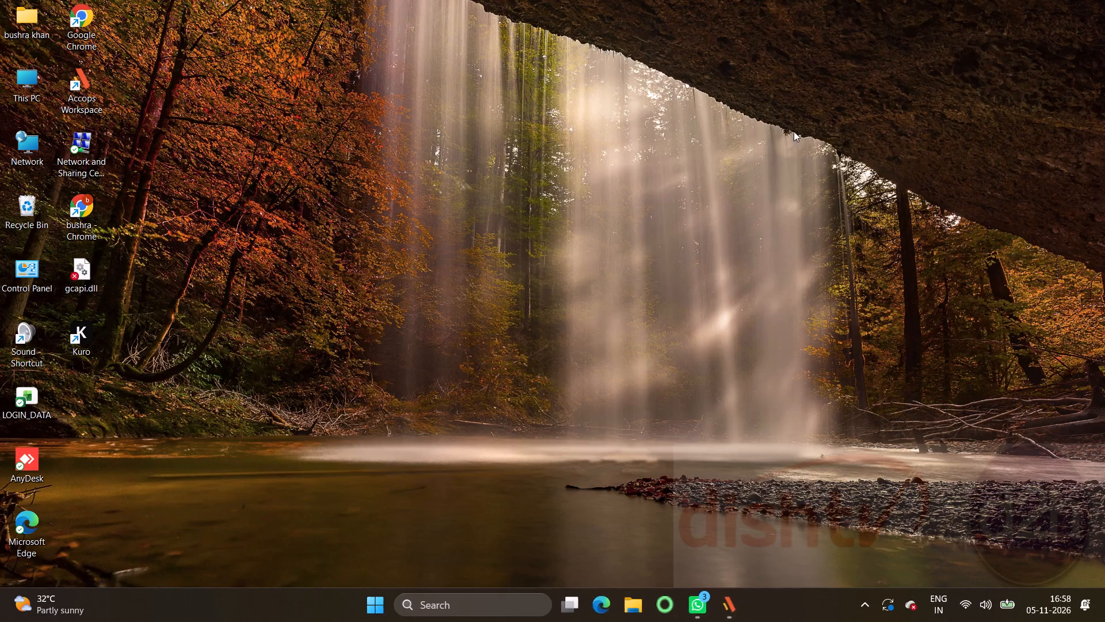
Switch to Accops Workspace and log out of its account, confirming the logout.
{"action": "left_click", "coordinate": [734, 608]}
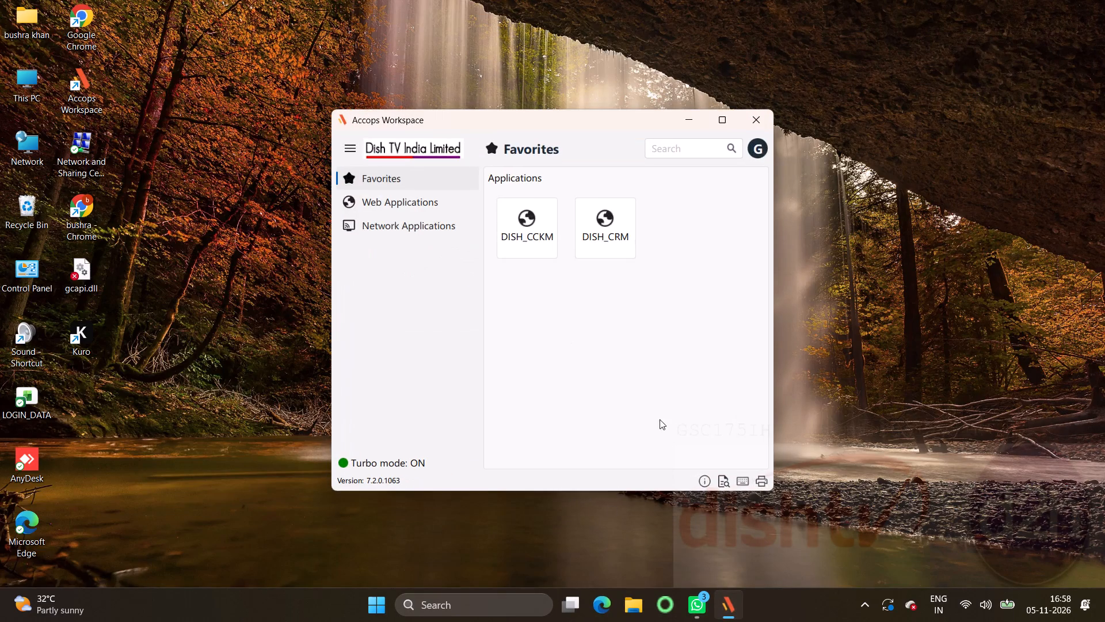
{"action": "left_click", "coordinate": [758, 152]}
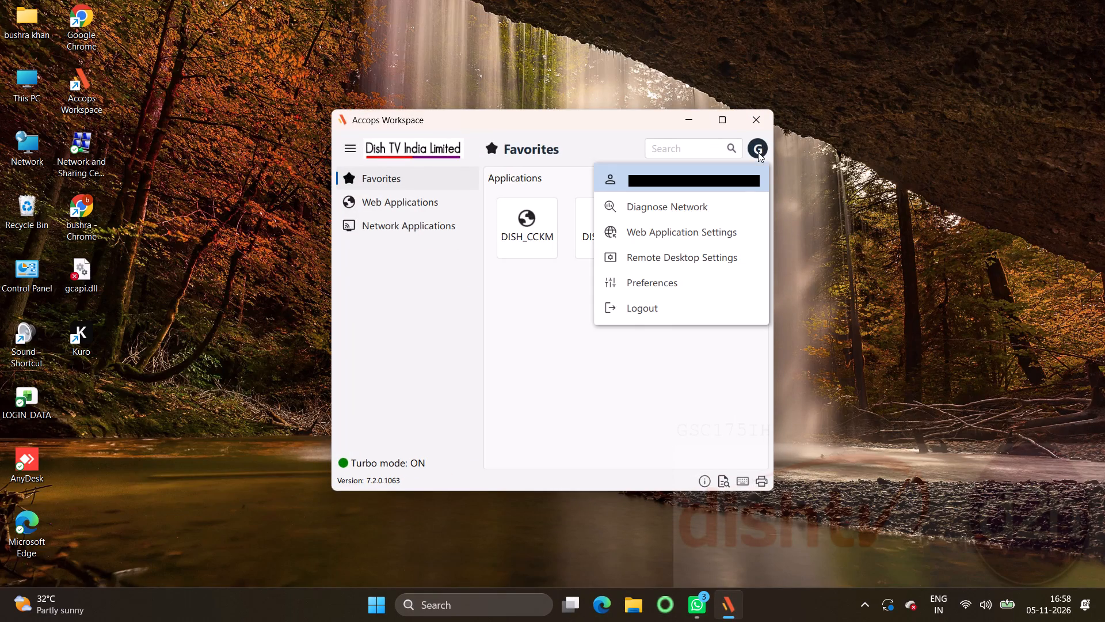
{"action": "left_click", "coordinate": [652, 308]}
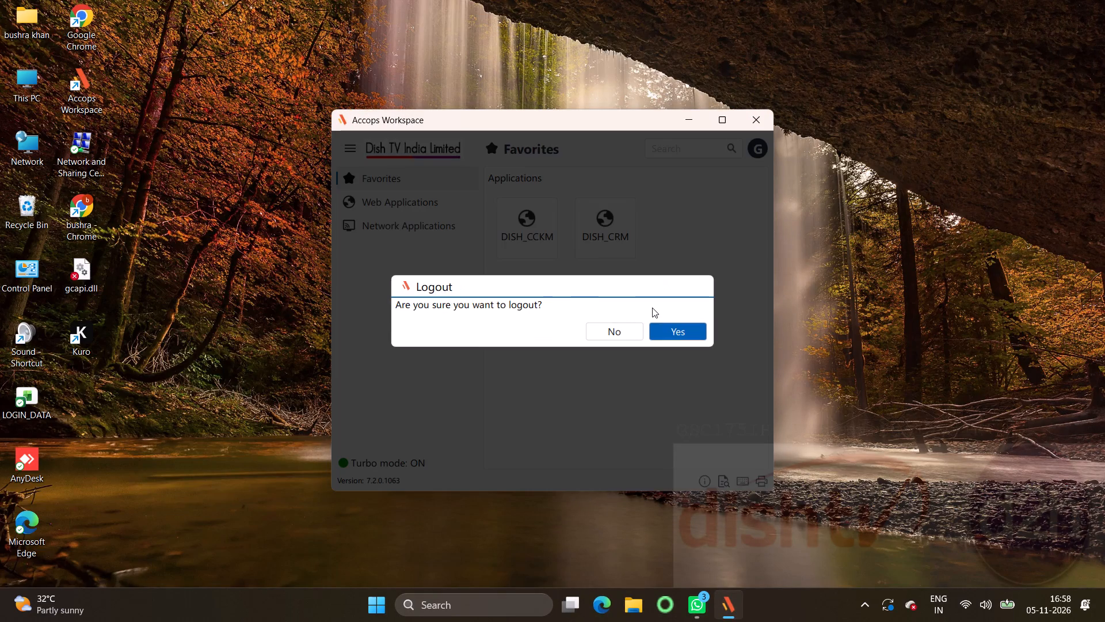
{"action": "left_click", "coordinate": [685, 336]}
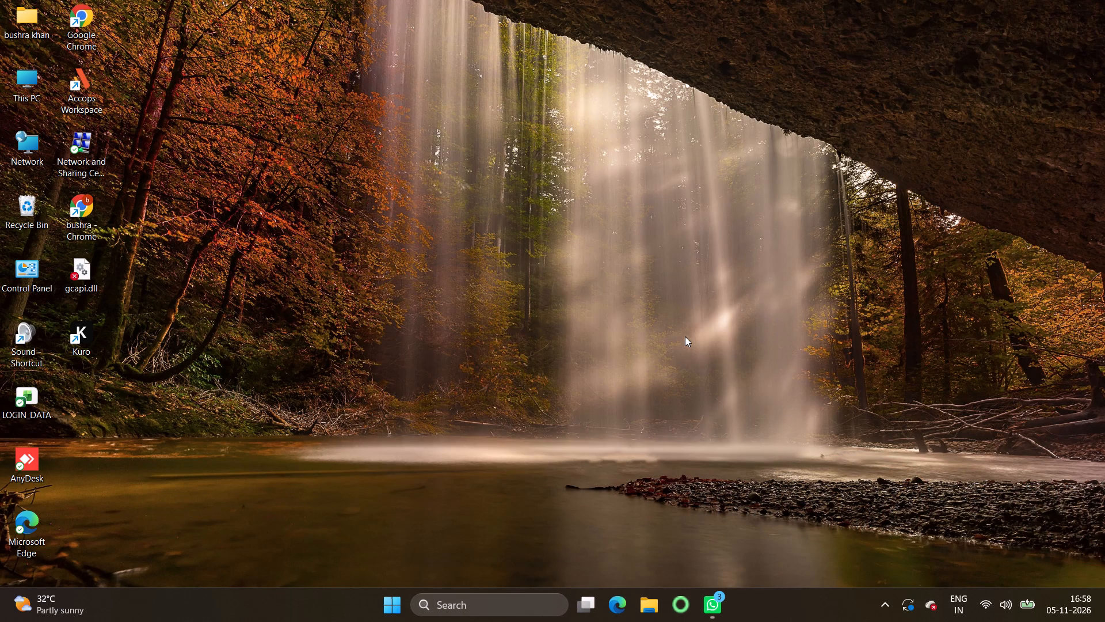
Bring up the Windows power options to shut down the computer.
{"action": "left_click", "coordinate": [387, 601]}
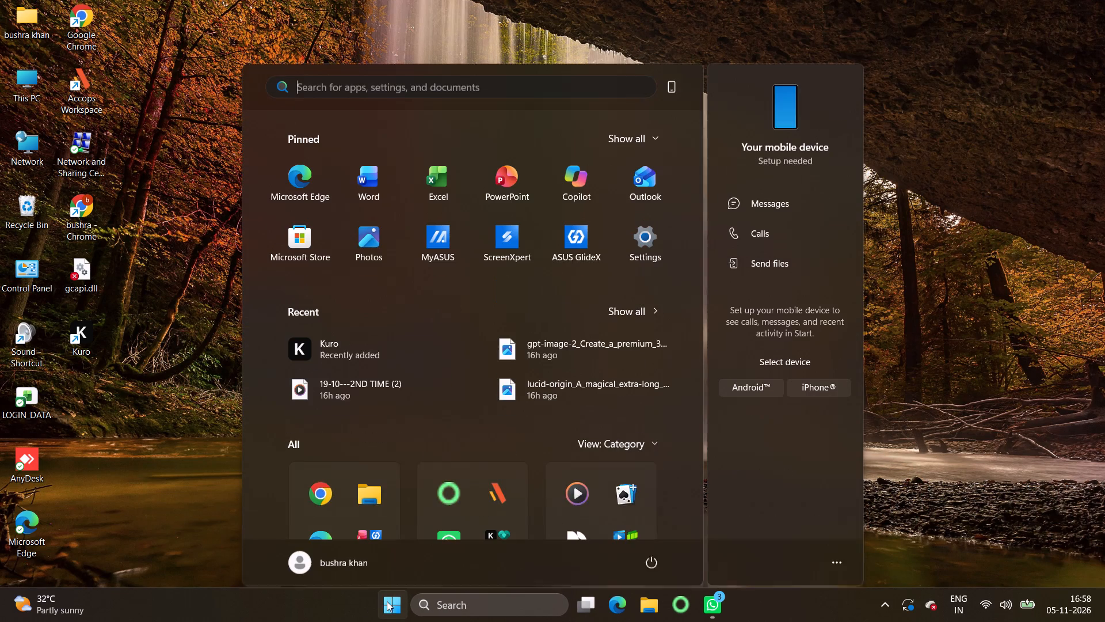
{"action": "left_click", "coordinate": [644, 560]}
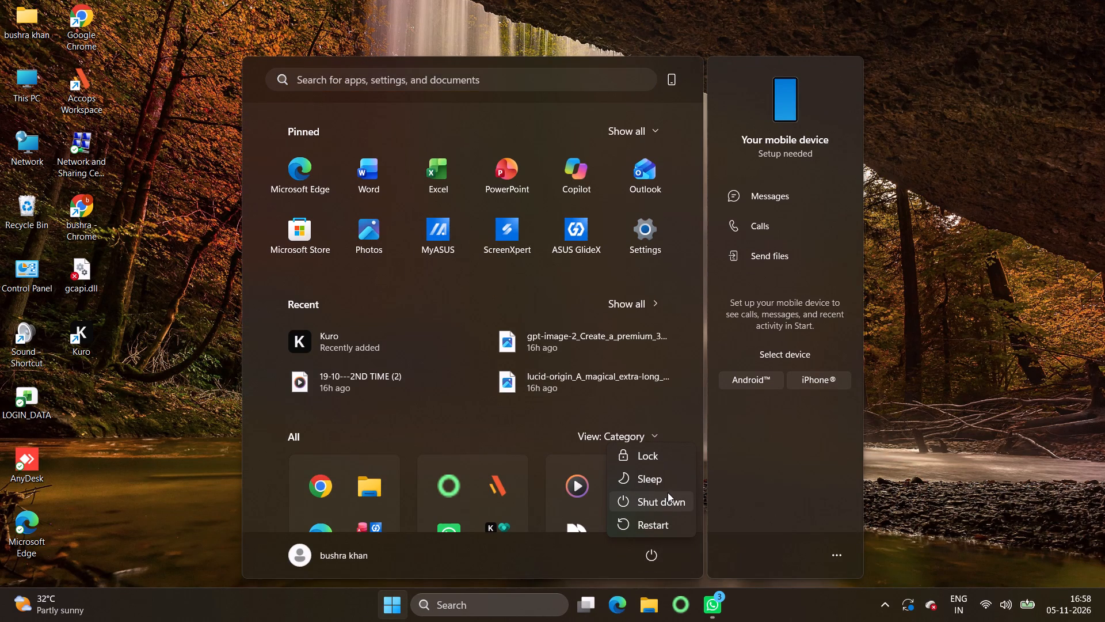